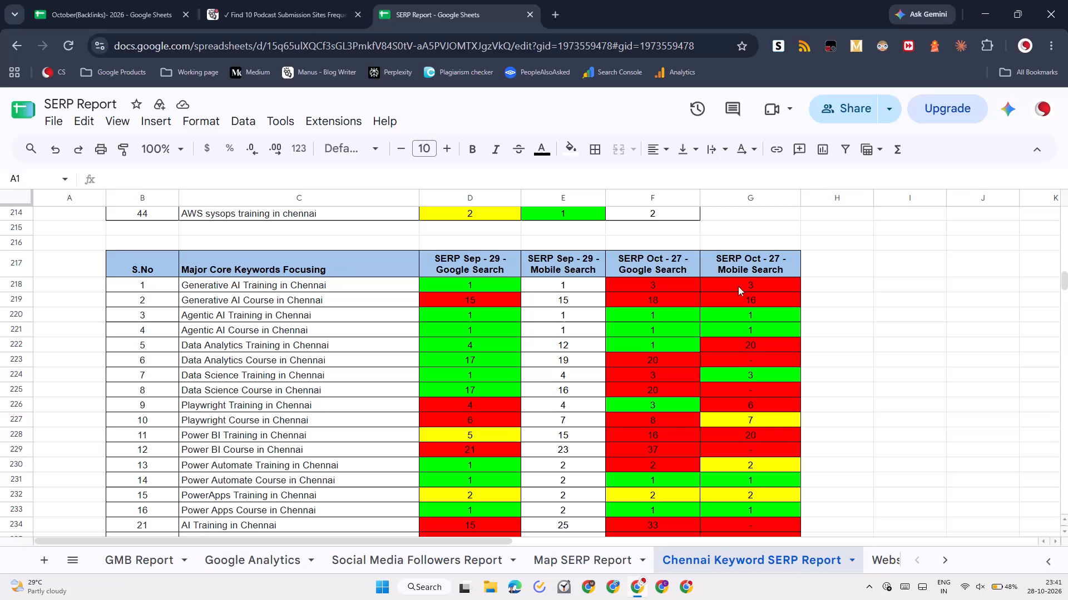
Set the SERP Oct - 27 Mobile Search rank for Generative AI Course in Chennai to 17.
left_click(751, 294)
key("BackSpace")
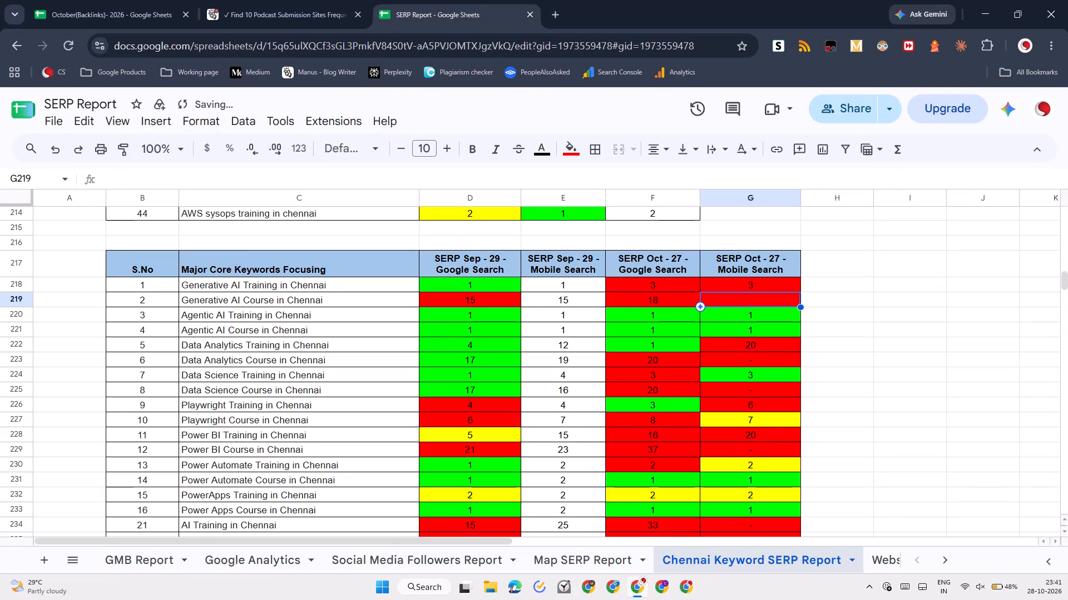
type("17")
key("Down")
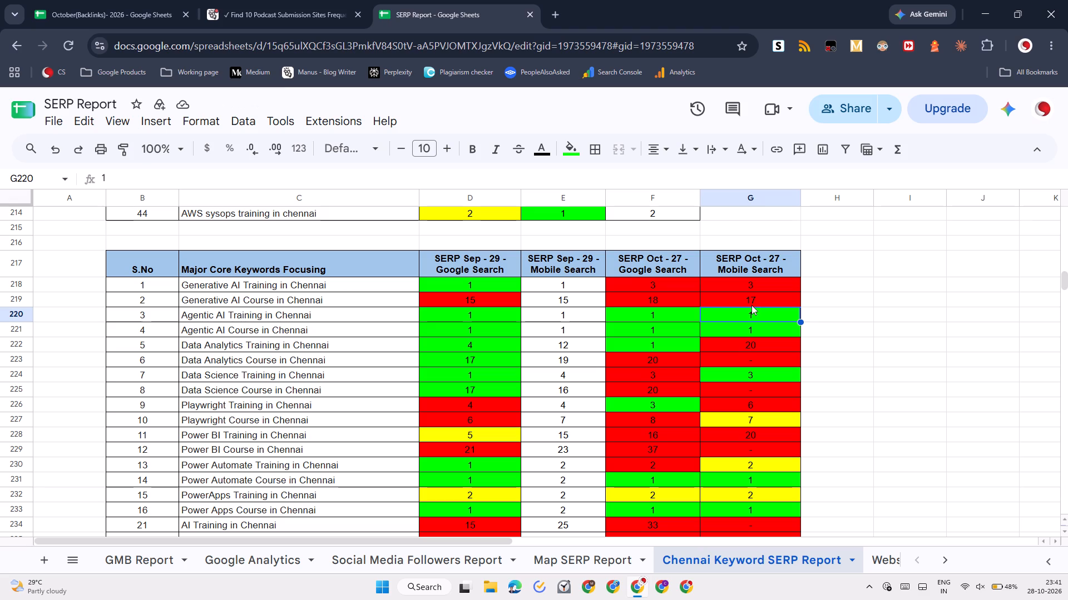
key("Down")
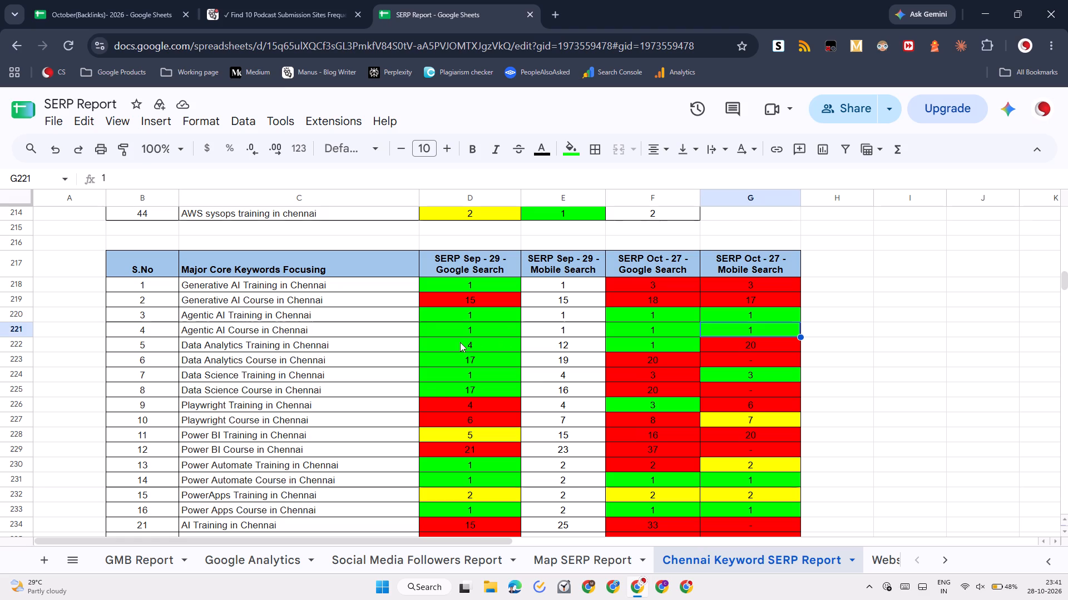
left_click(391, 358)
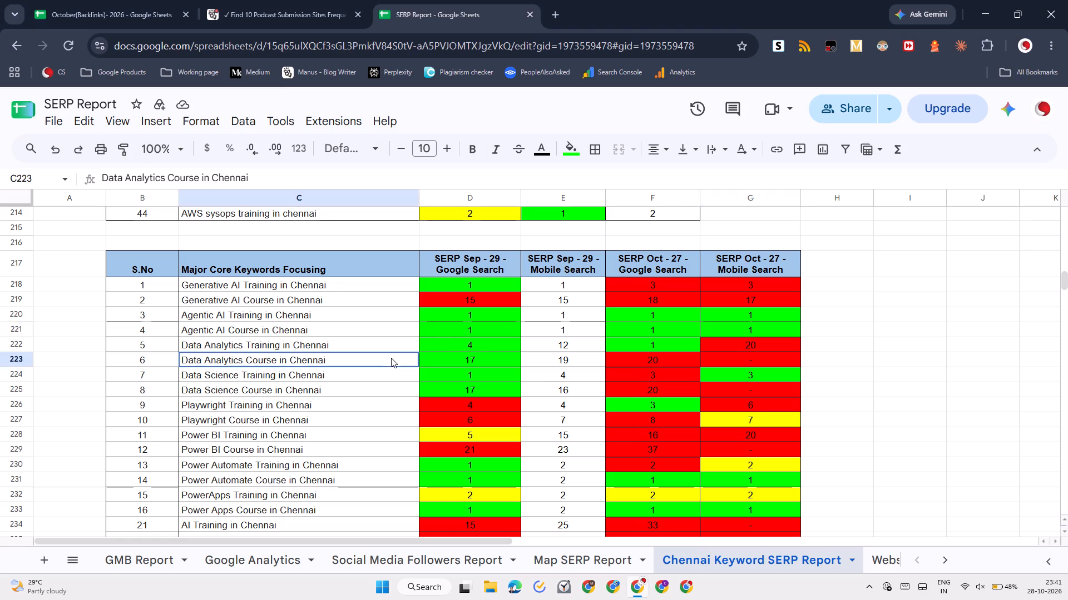
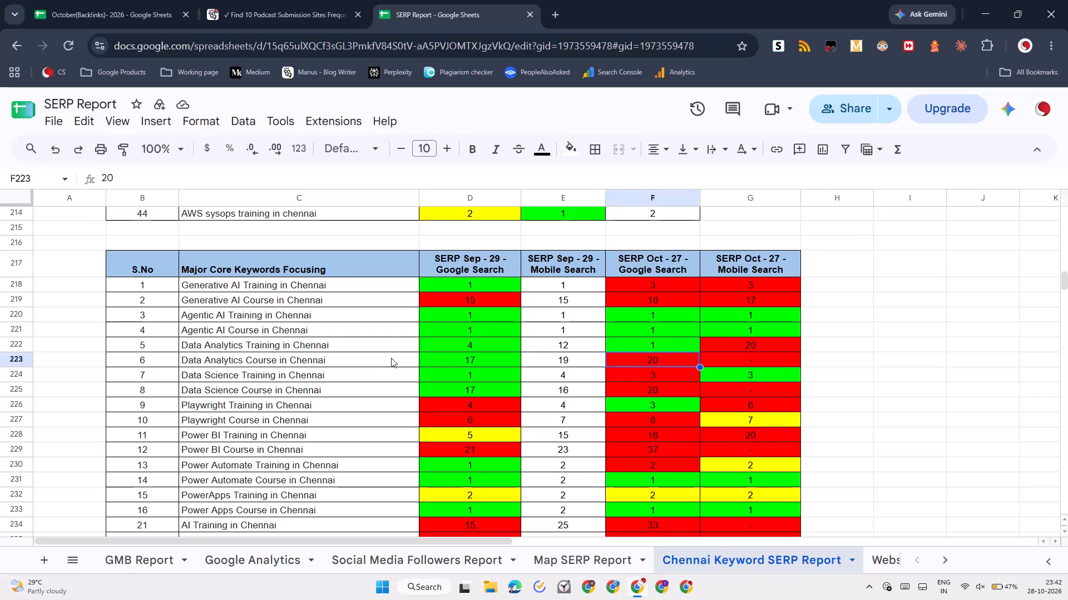
Set the SERP Oct - 27 Mobile Search rank for Data Analytics Course in Chennai to 16.
key("Right")
key("BackSpace")
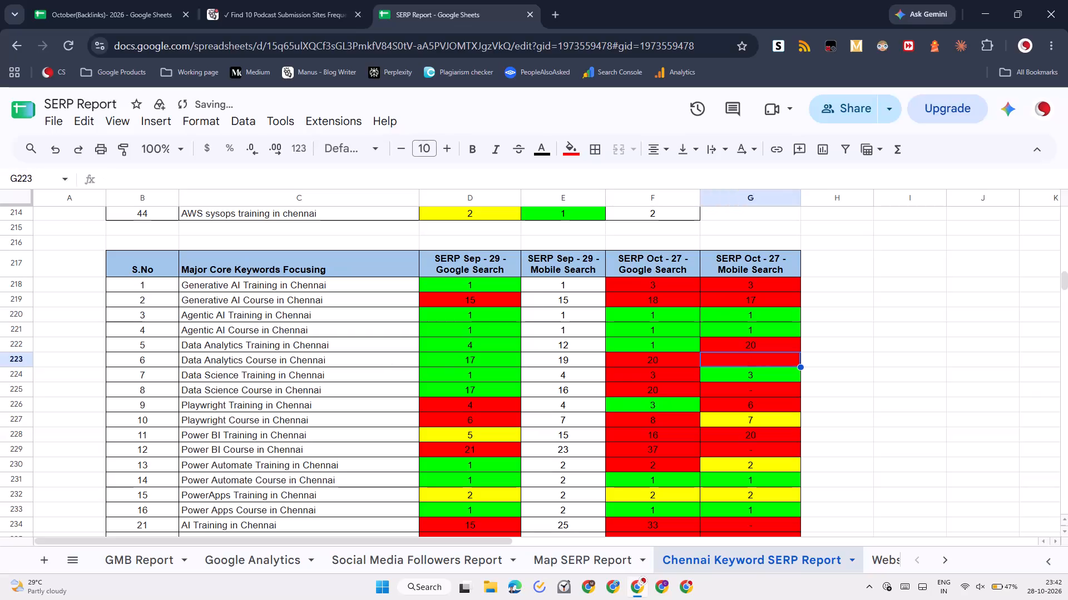
type("16")
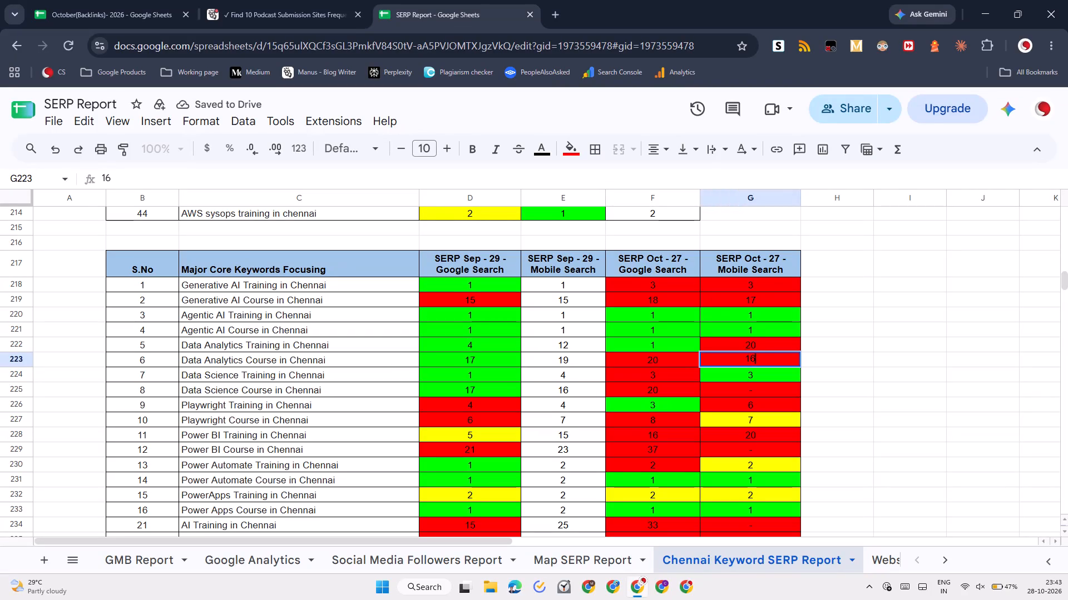
key("Down")
key("Down")
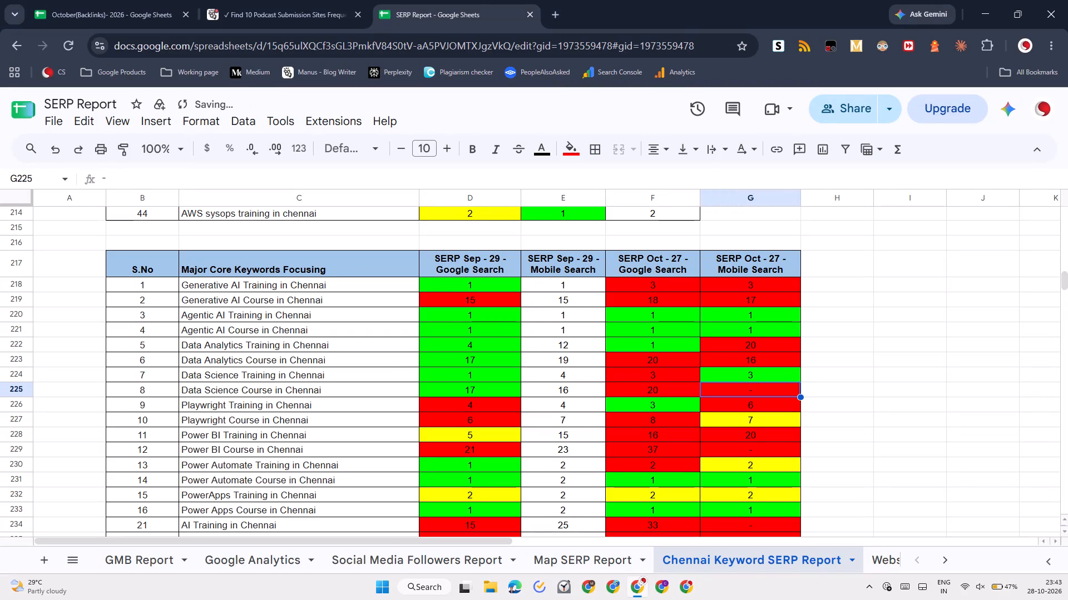
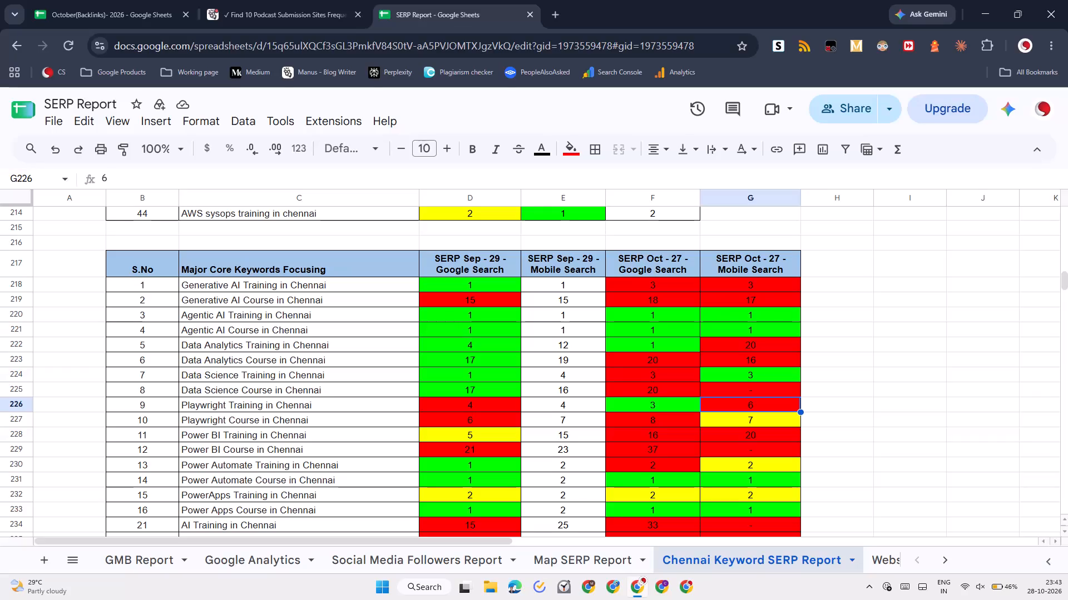
Set the SERP Oct - 27 Mobile Search rank for Data Science Course in Chennai to 20.
key("Up")
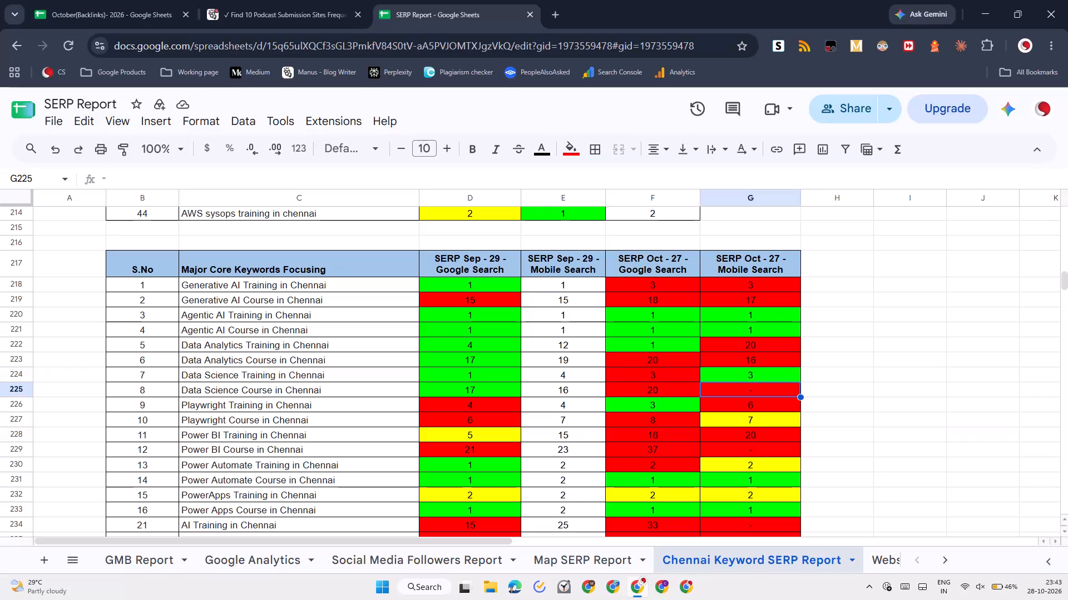
key("BackSpace")
type("20")
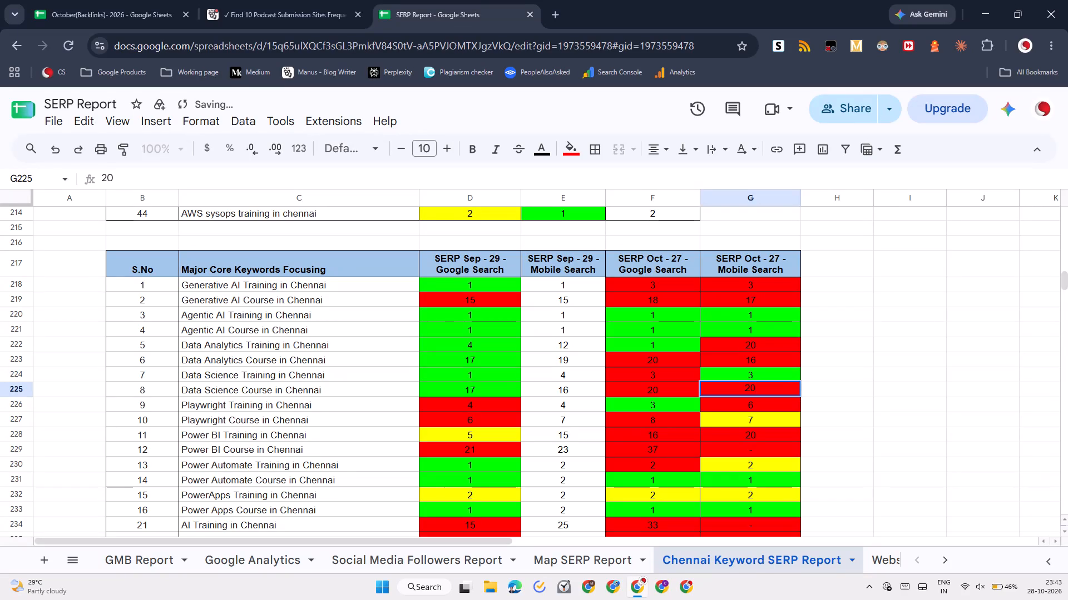
key("Left")
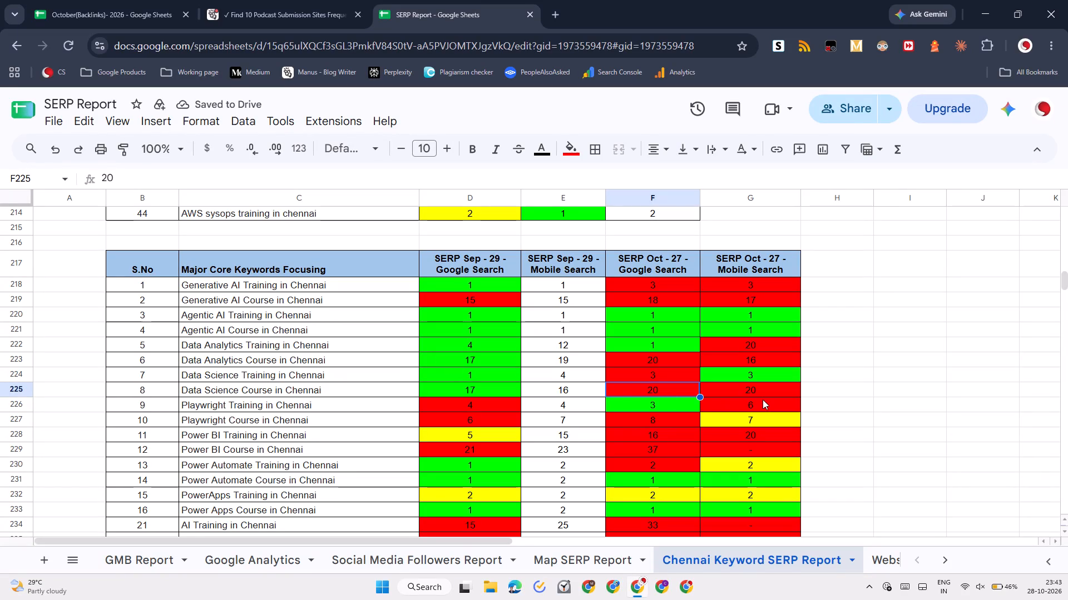
left_click(748, 391)
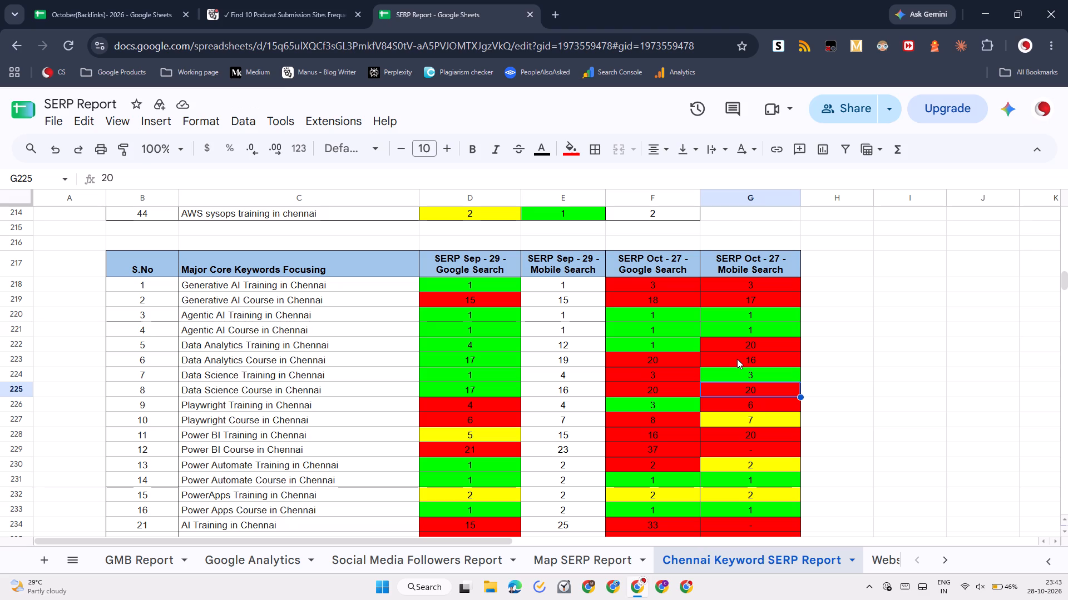
Select the SERP Oct - 27 Mobile Search rank cell for Power BI Course in Chennai.
left_click(738, 418)
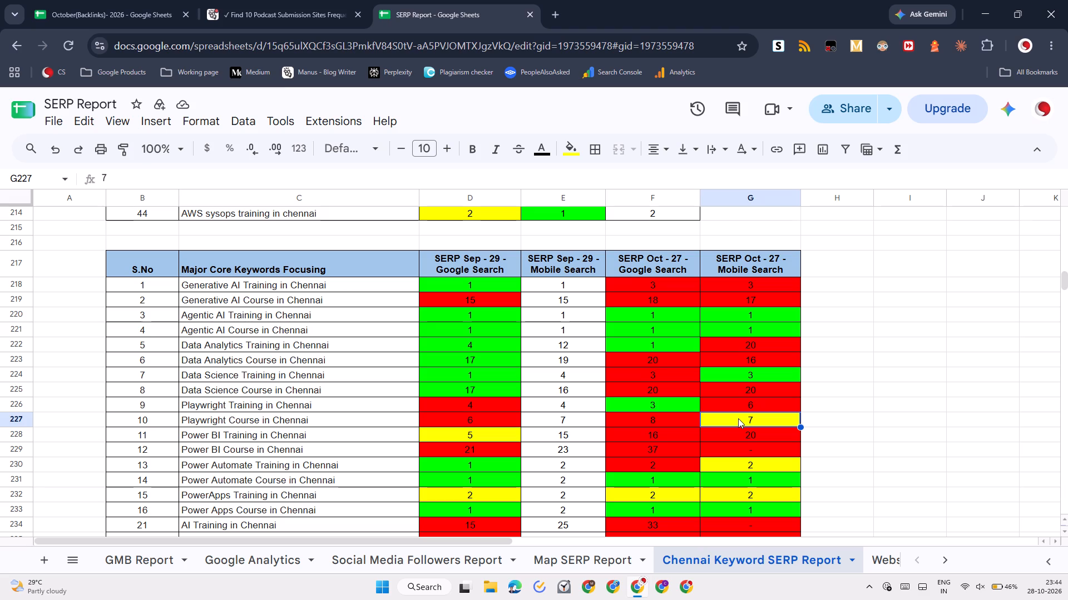
key("Down")
key("Down")
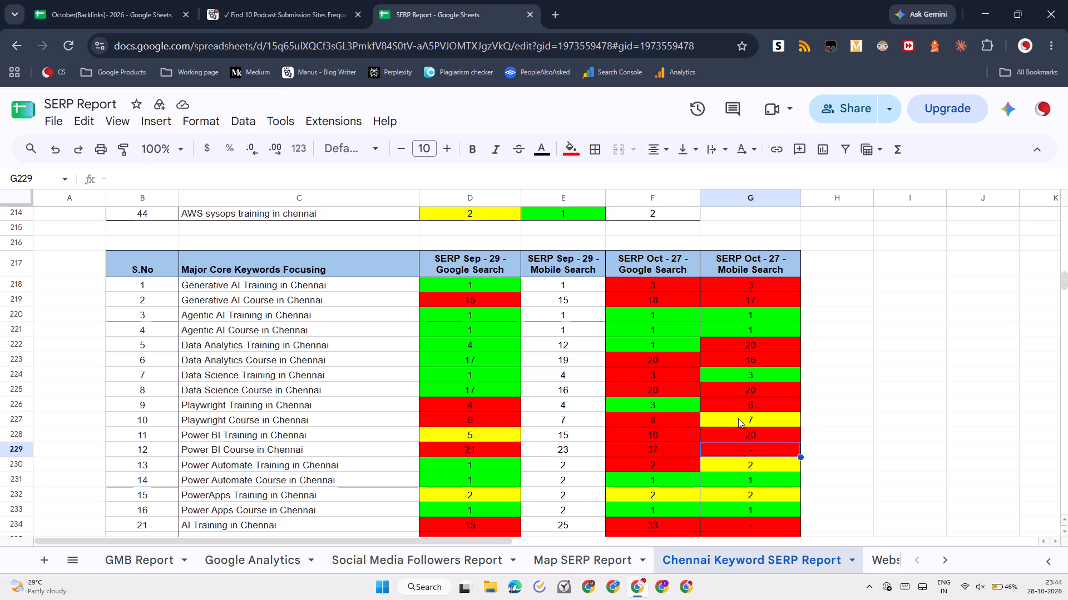
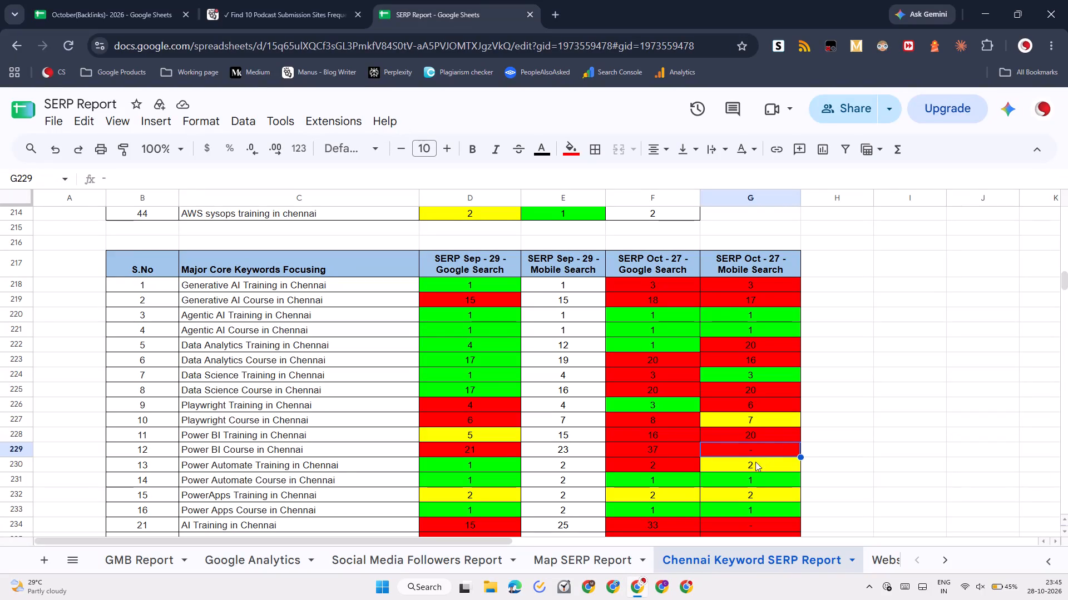
Review the SERP Oct - 27 Mobile Search ranks row by row, from Power Automate Training in Chennai through AI Course in Chennai.
left_click(749, 467)
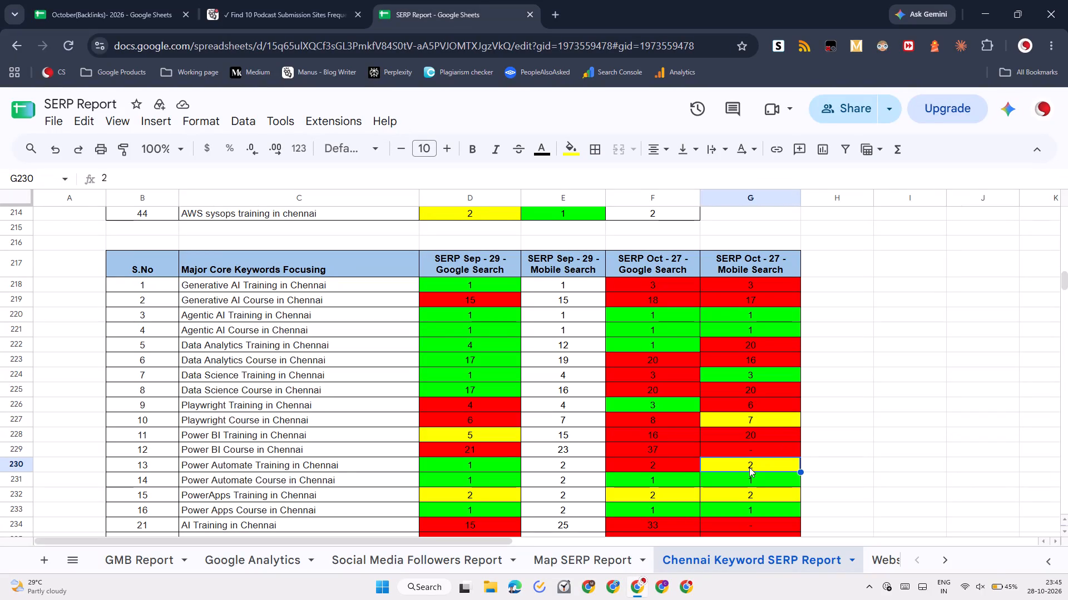
key("Down")
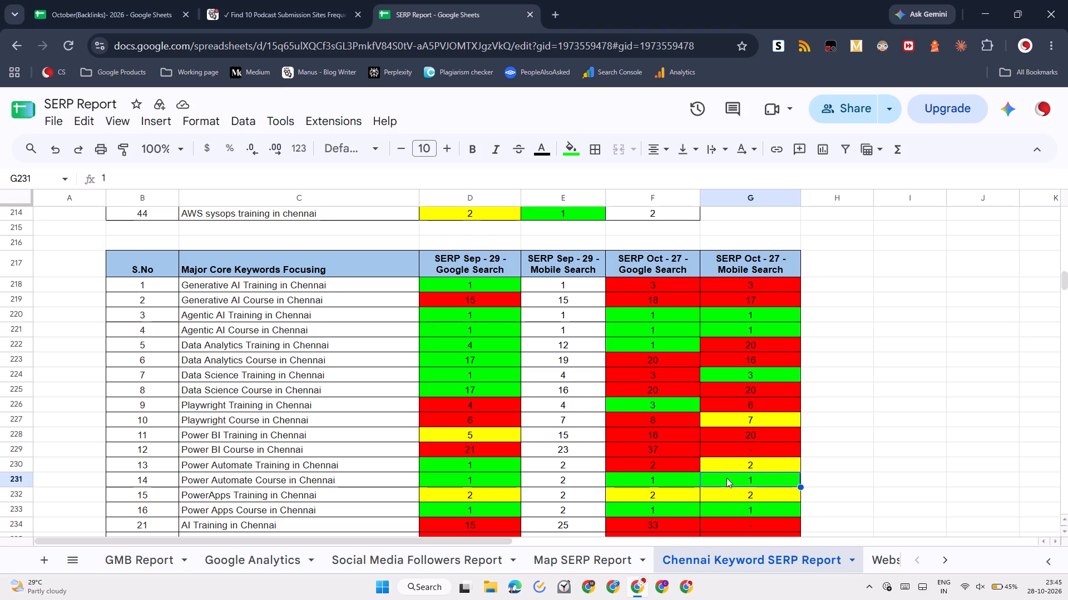
scroll(726, 478, "down", 1)
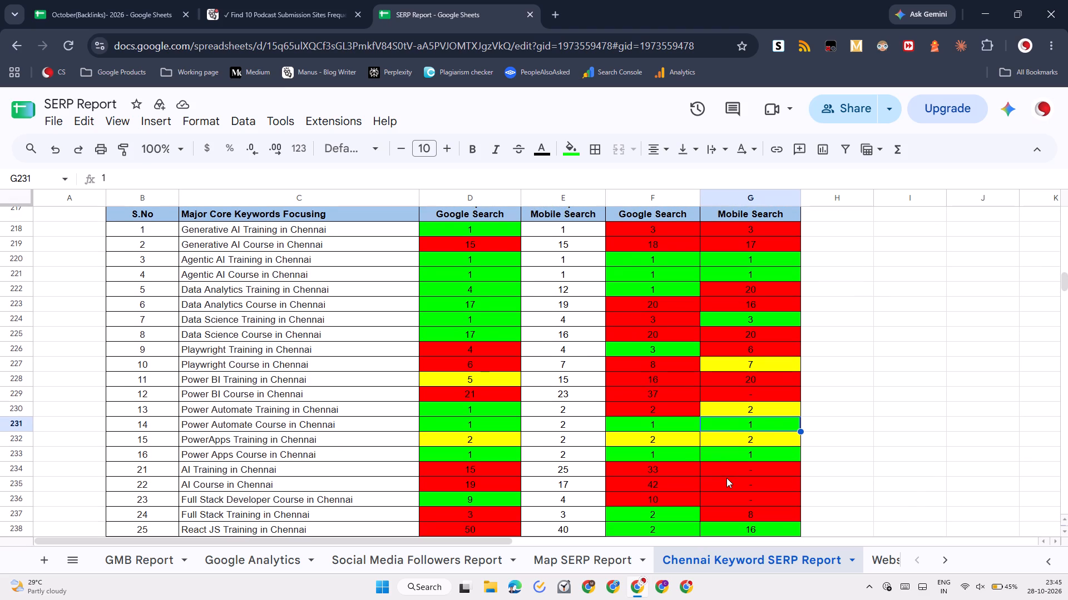
key("Down")
key("Down")
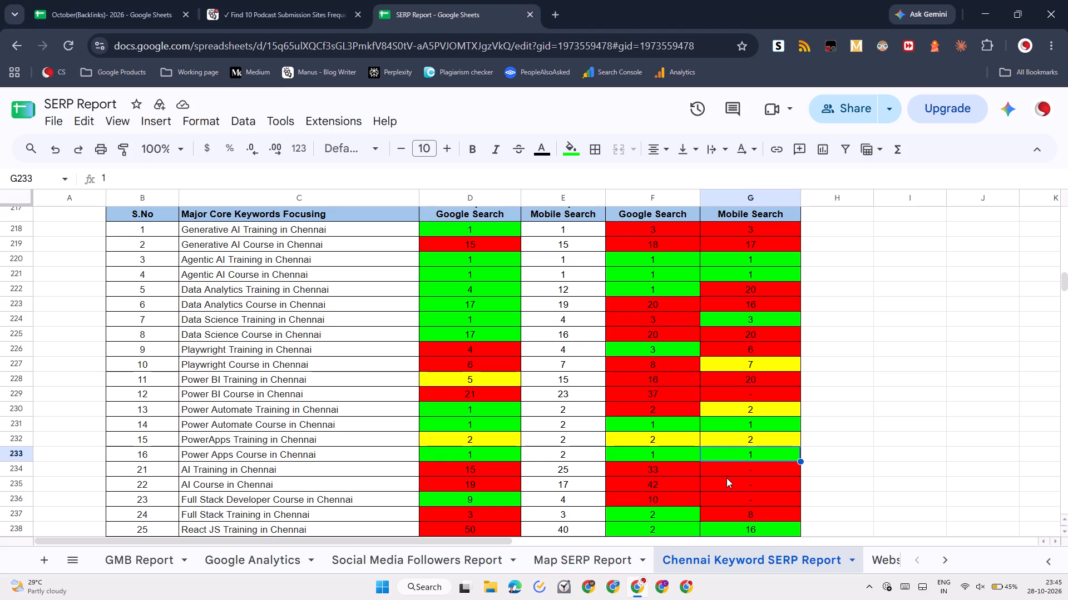
key("Down")
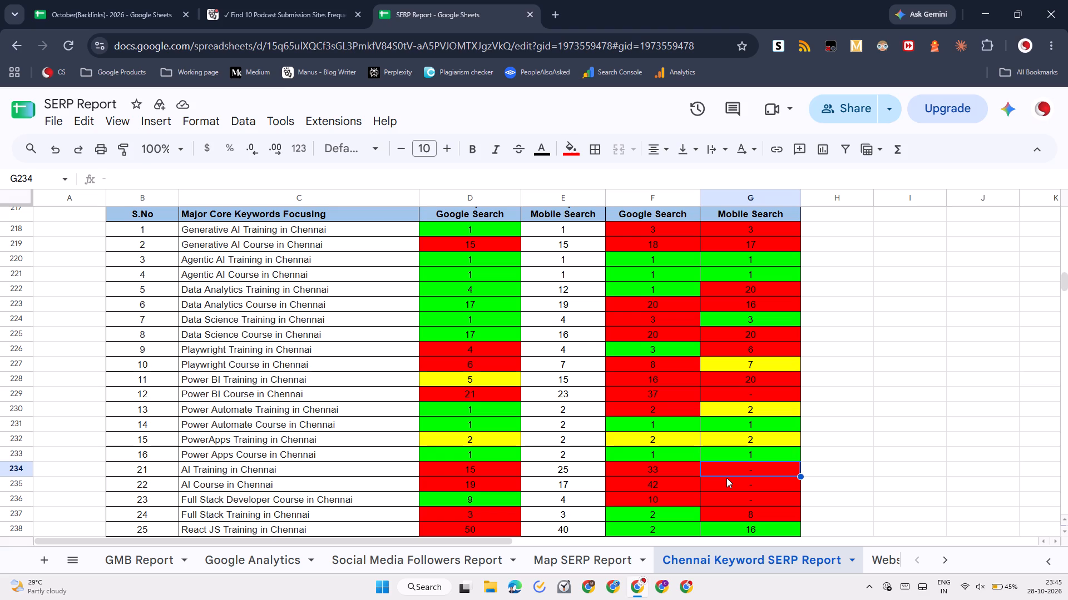
key("Down")
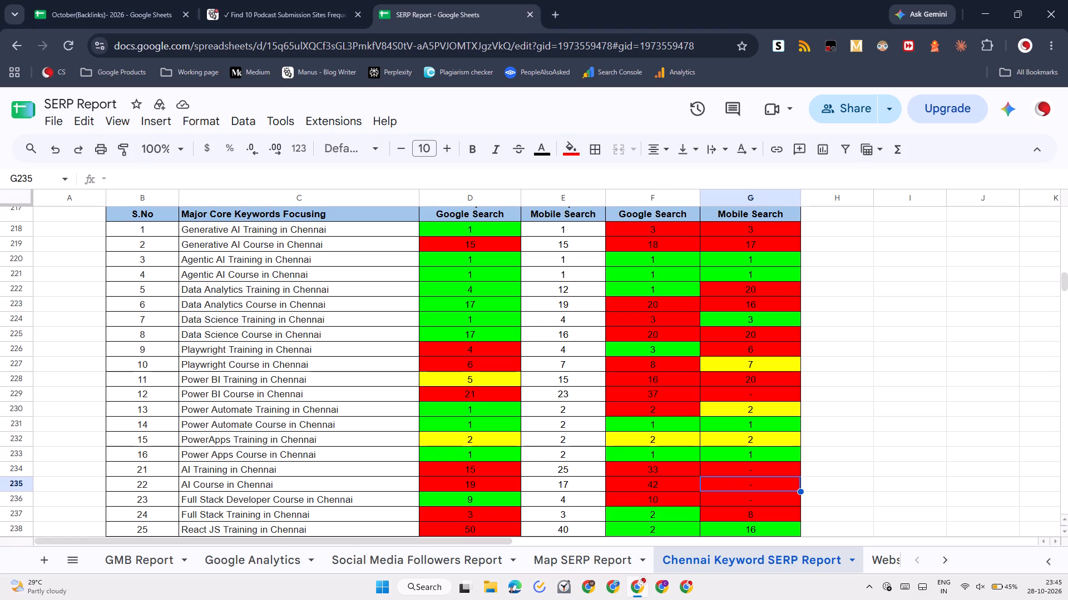
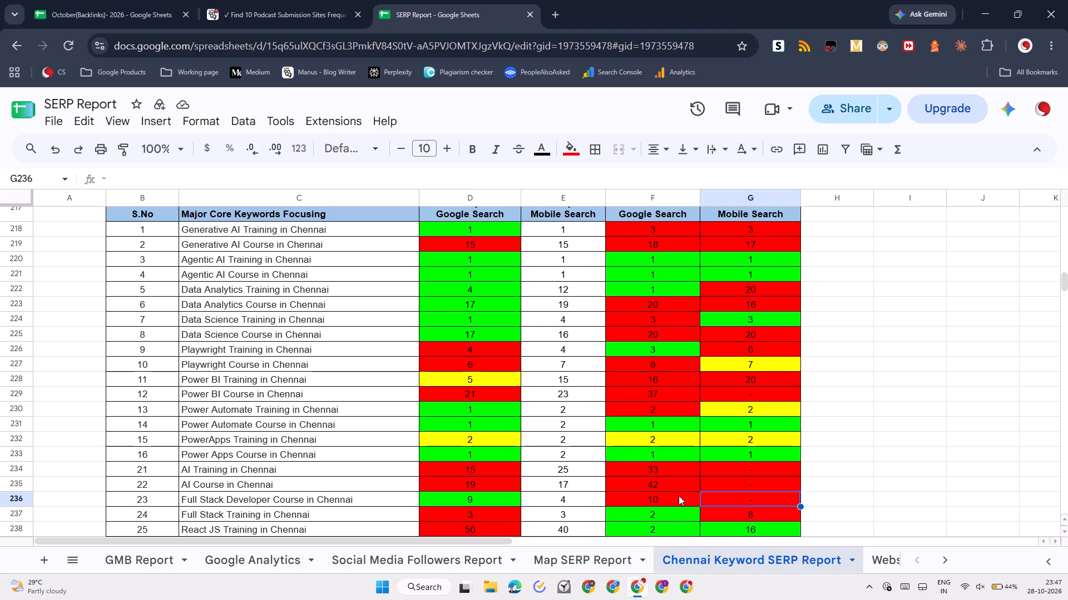
Set the SERP Oct - 27 Mobile Search rank for Full Stack Developer Course in Chennai to 10.
key("BackSpace")
type("10")
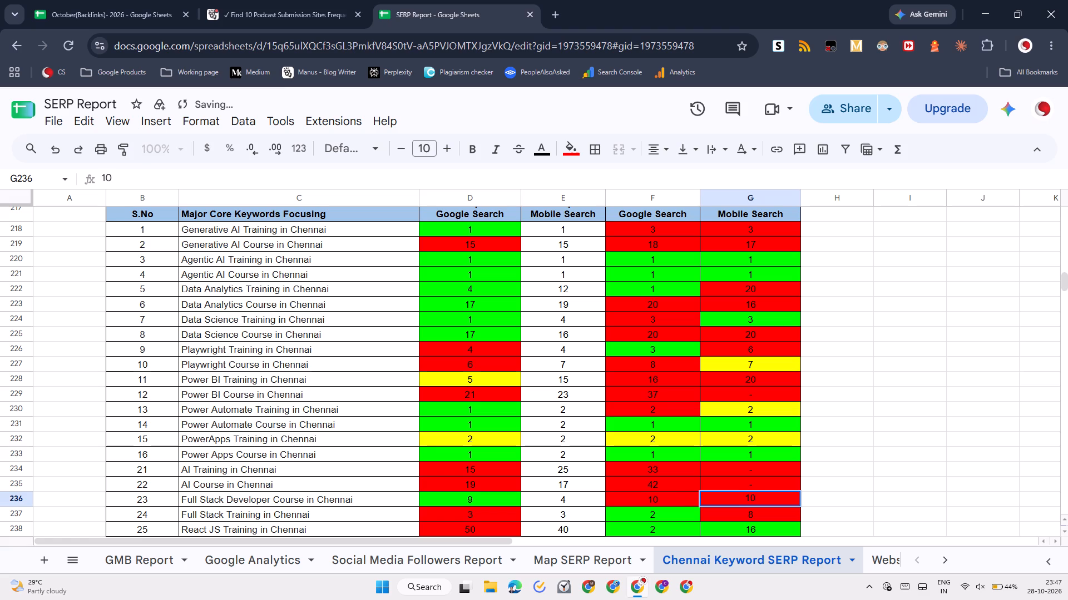
key("Down")
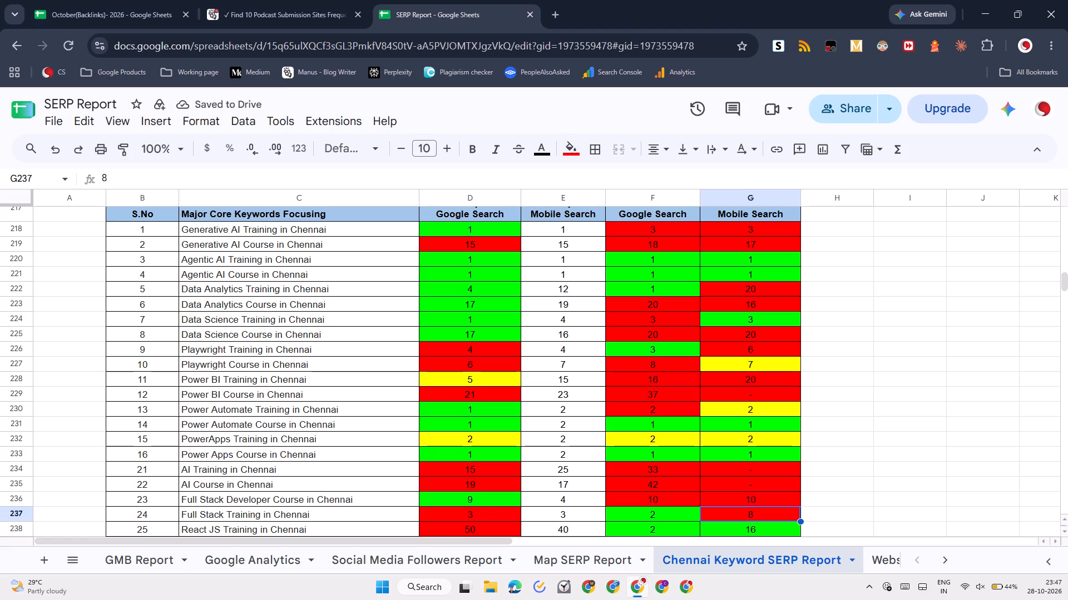
Review the Mobile Search ranks row by row from Full Stack Training in Chennai through React JS Course in Chennai.
key("Down")
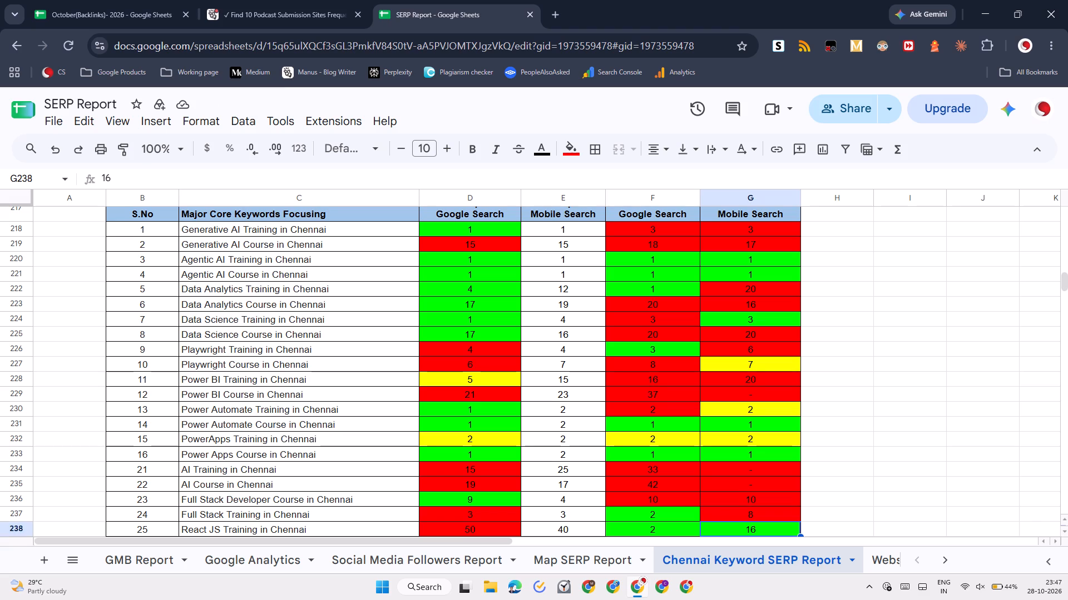
key("Down")
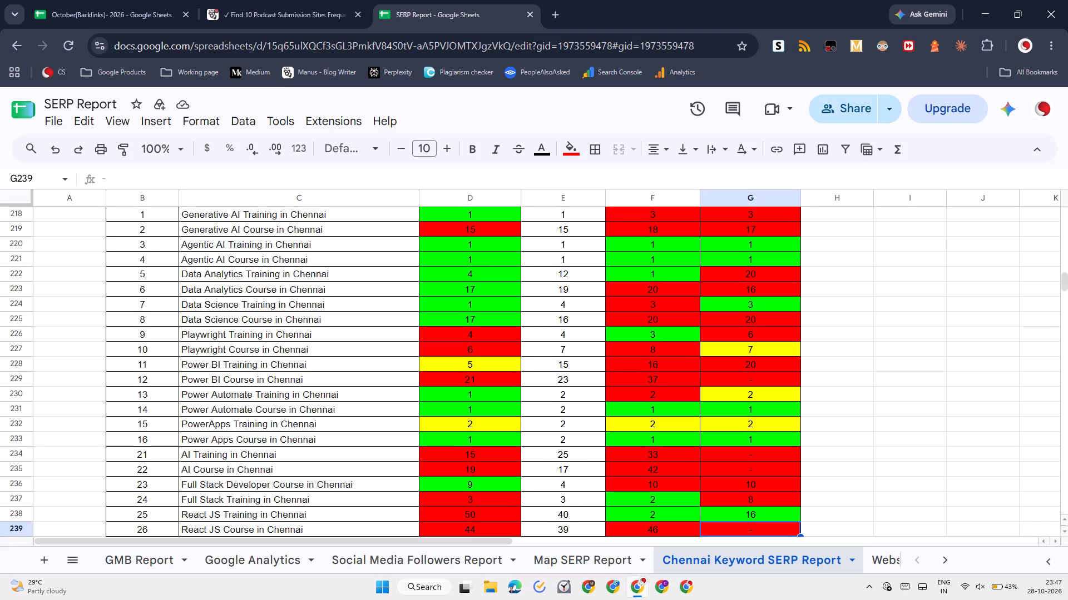
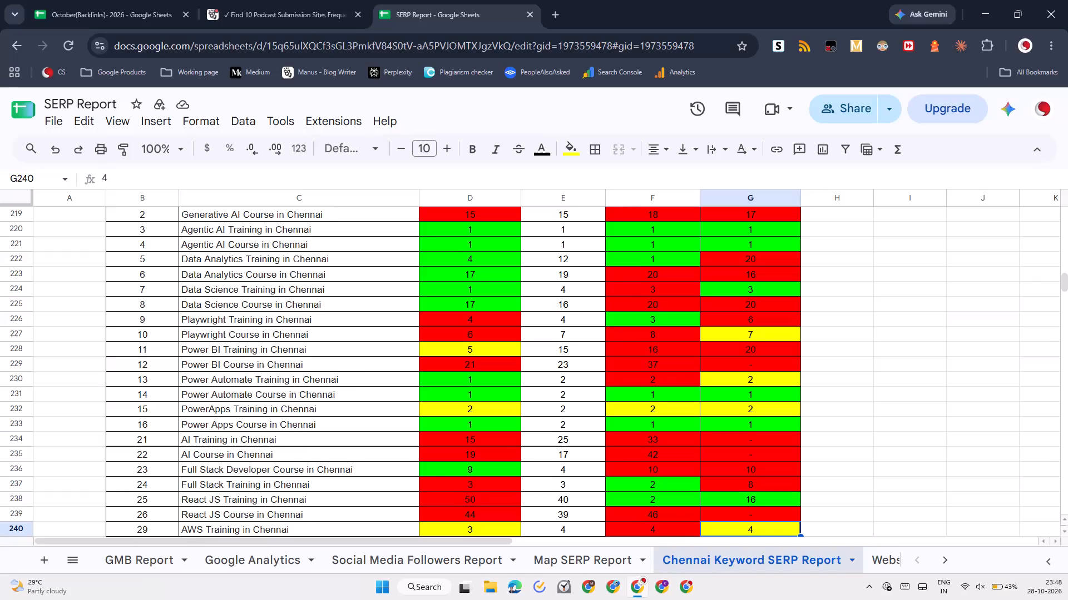
Check the Mobile Search ranks from AWS Course in Chennai onward and set the rank for Azure Course in Chennai to 7.
key("Down")
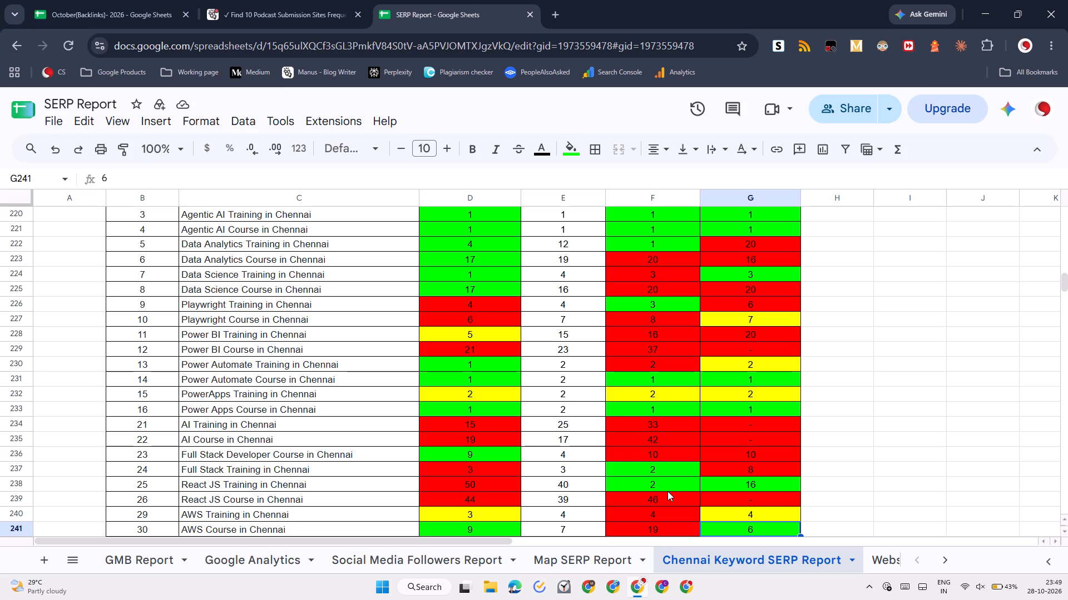
key("Down")
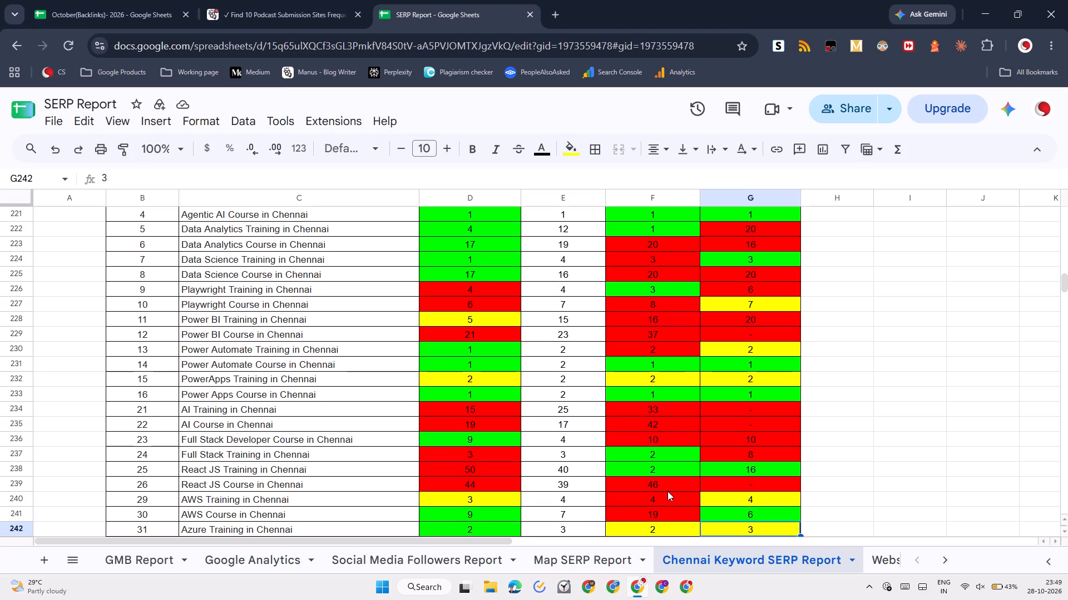
key("Down")
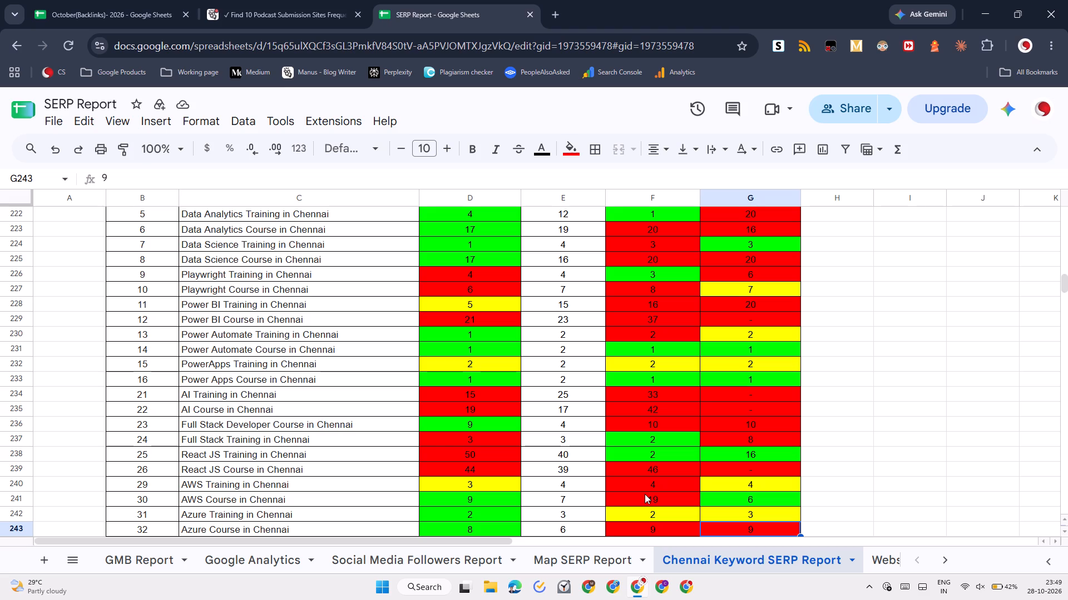
key("BackSpace")
key("7")
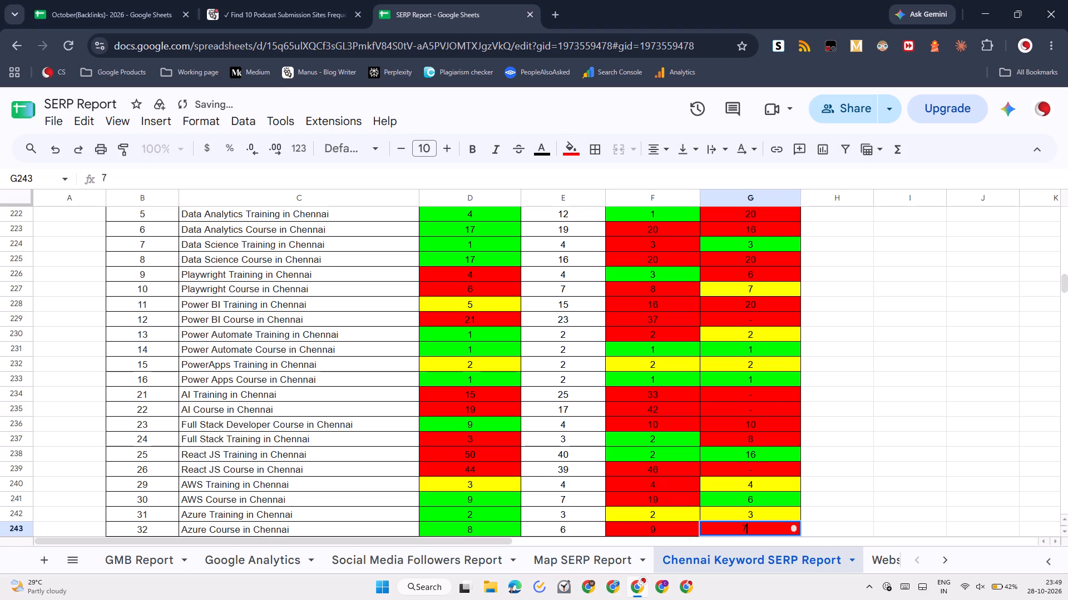
key("Down")
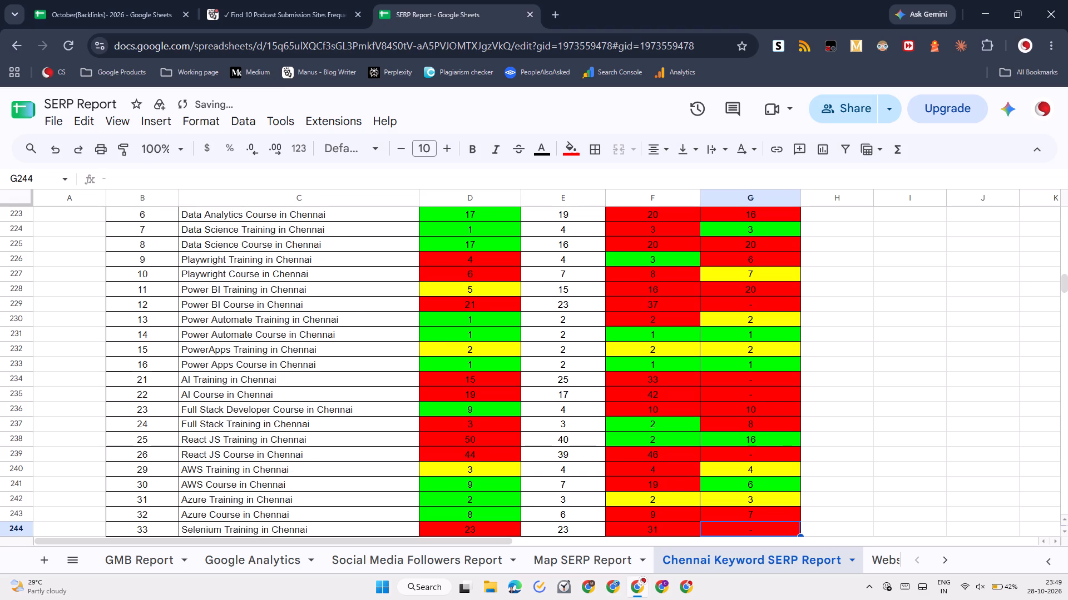
Continue checking past the Selenium and DevOps Training rows and set the Mobile Search rank for DevOps Course in Chennai to 8.
key("Down")
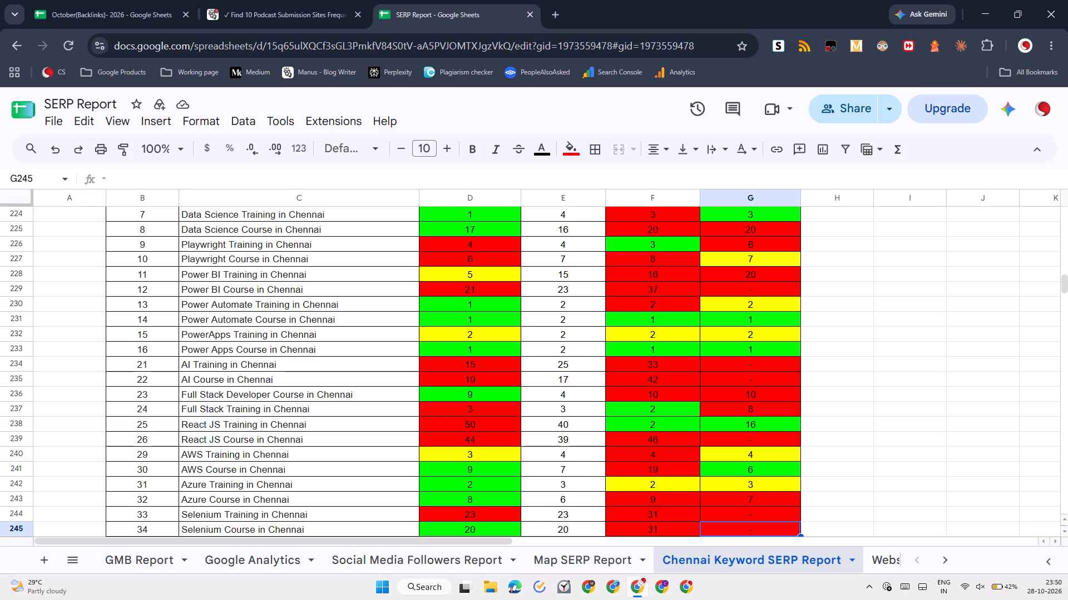
key("Down")
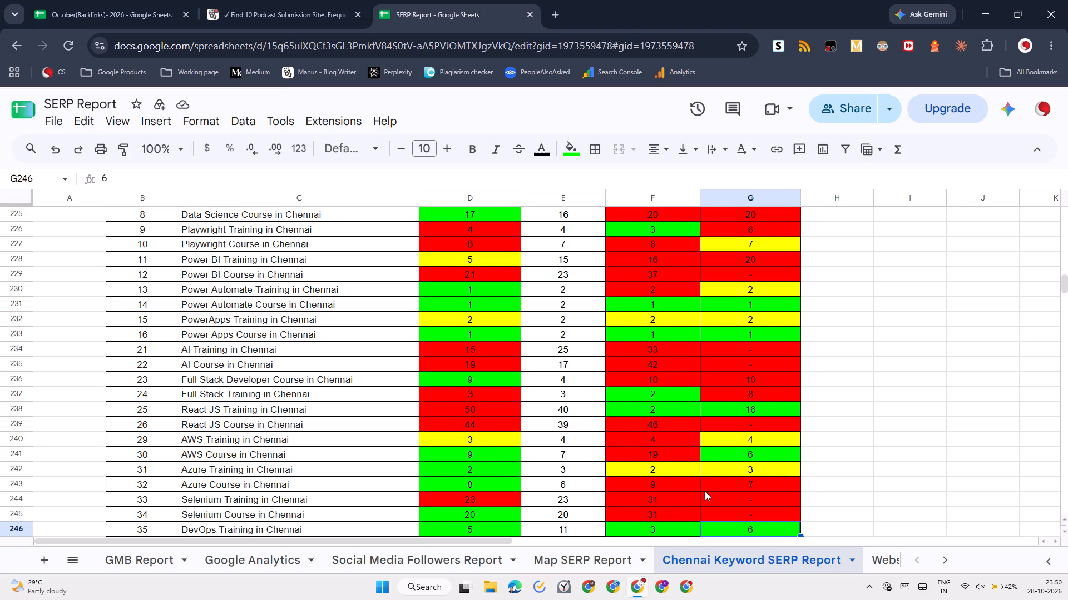
key("Down")
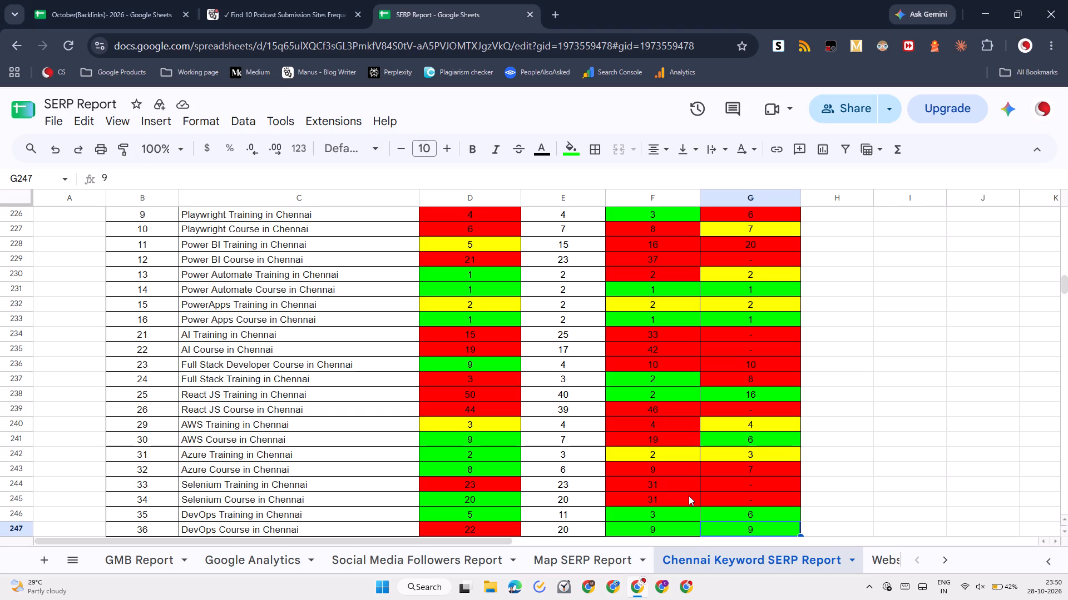
key("BackSpace")
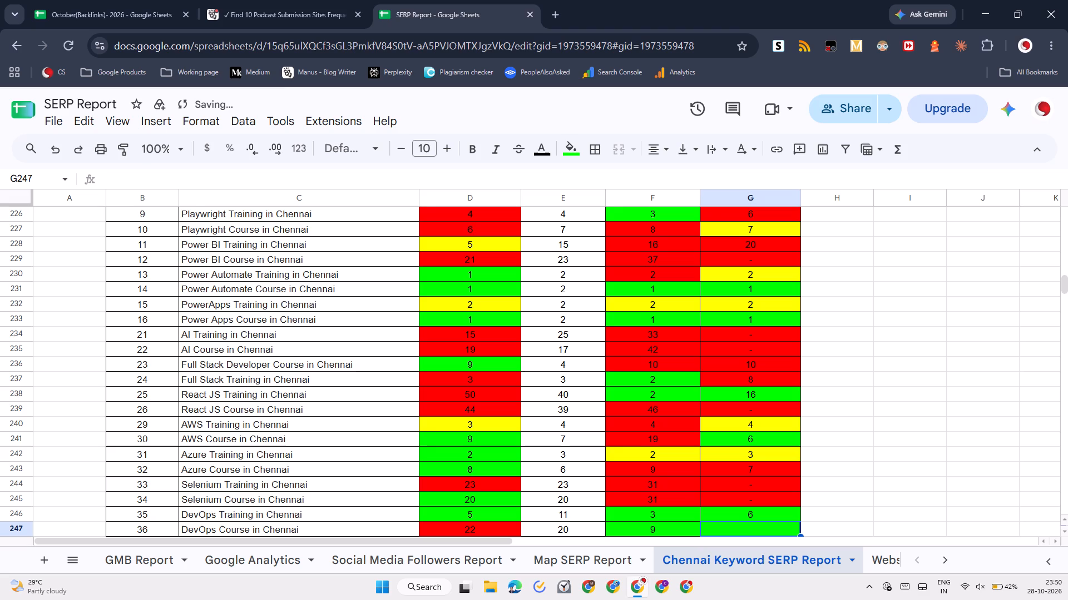
key("8")
key("Down")
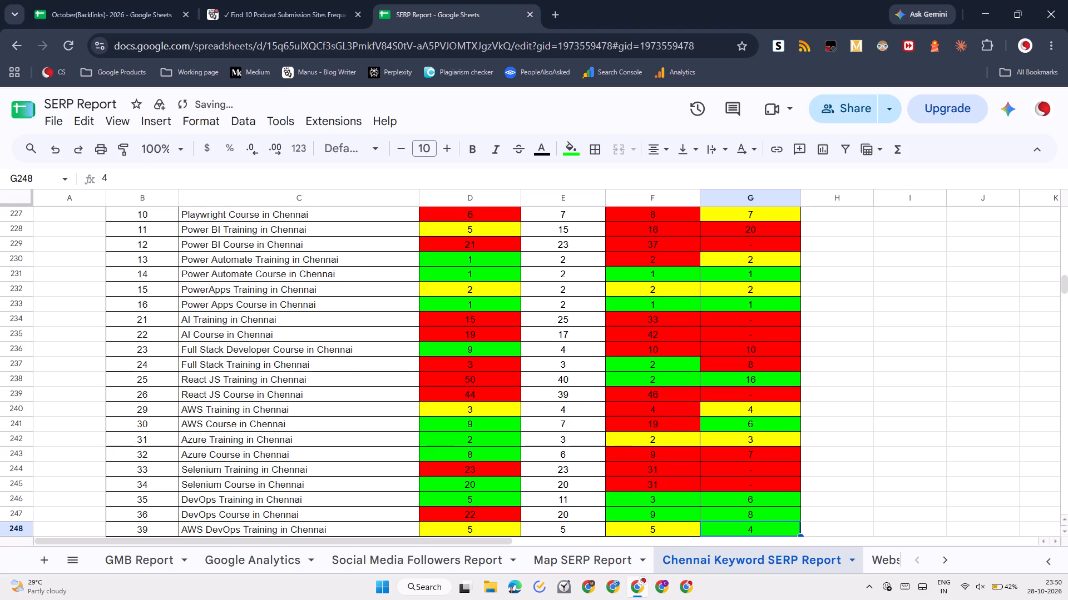
Review the Mobile Search ranks row by row from AWS DevOps Course in Chennai through the two AWS sysops keywords.
key("Down")
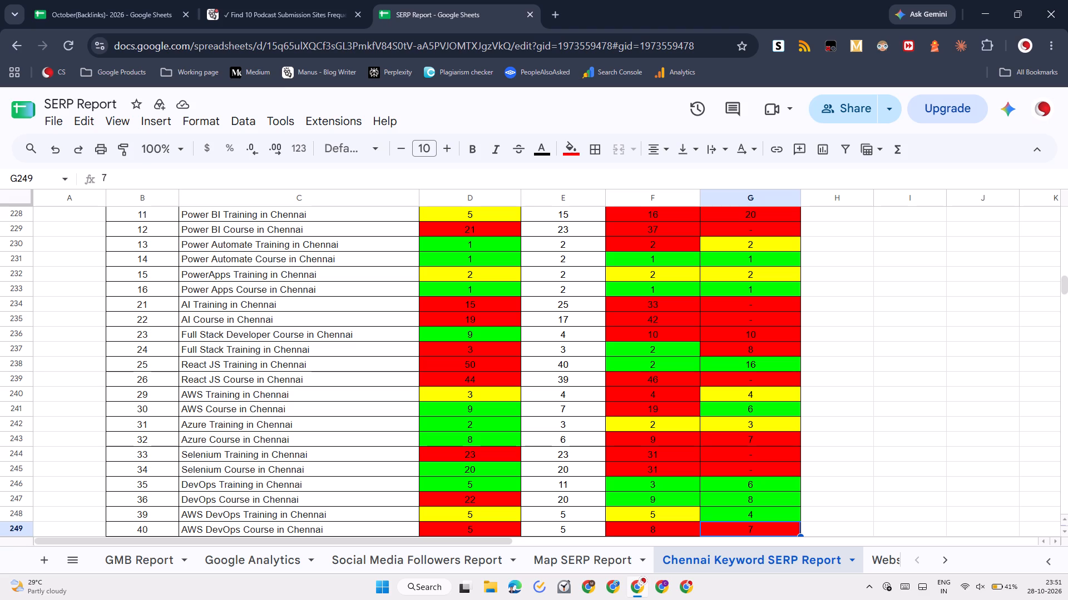
key("Down")
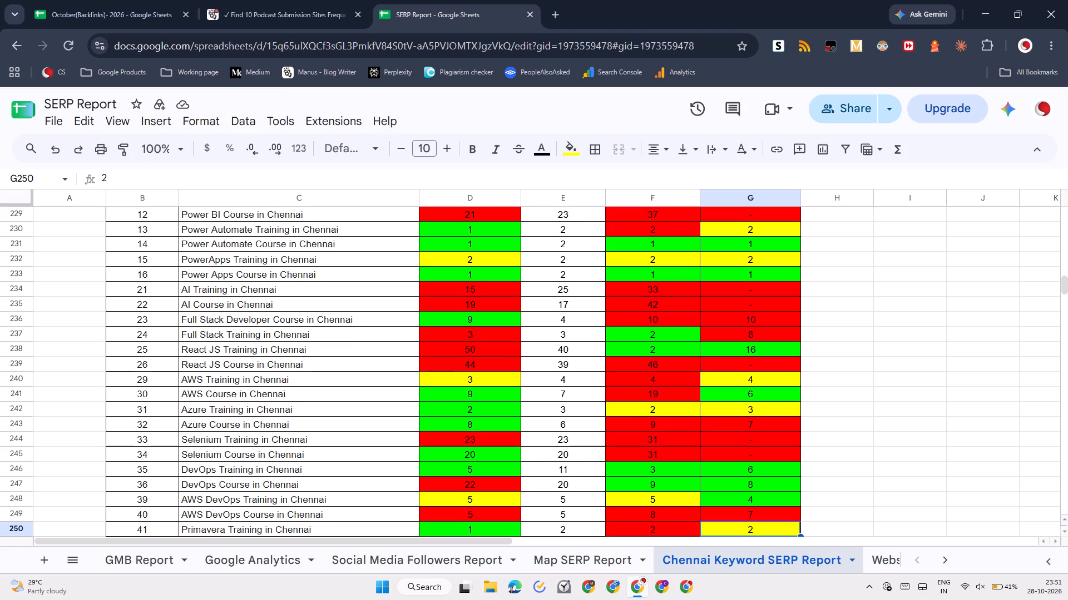
key("Down")
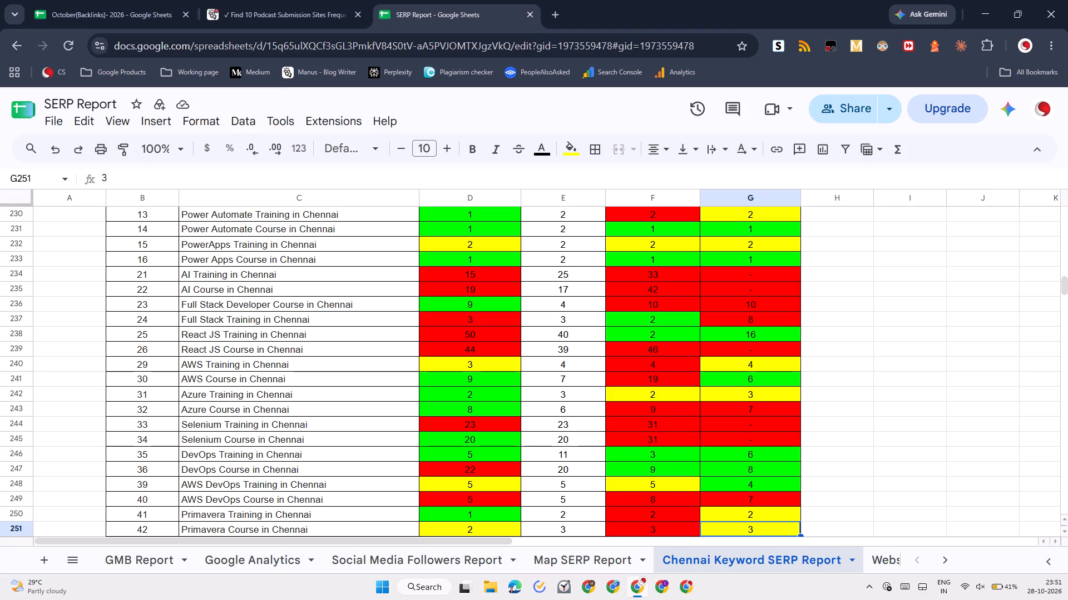
key("Down")
key("Down")
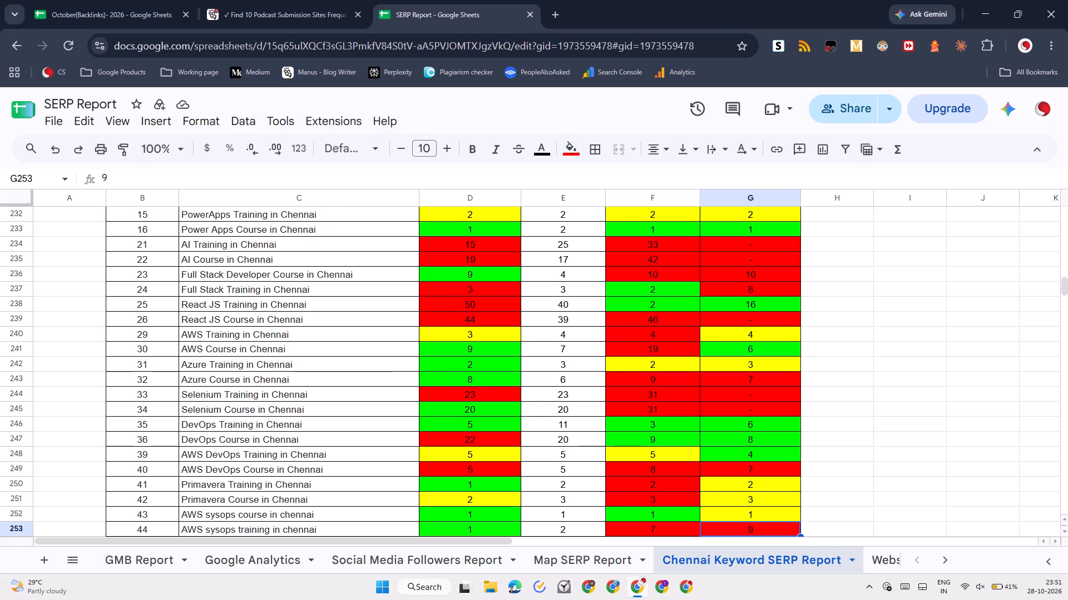
key("Up")
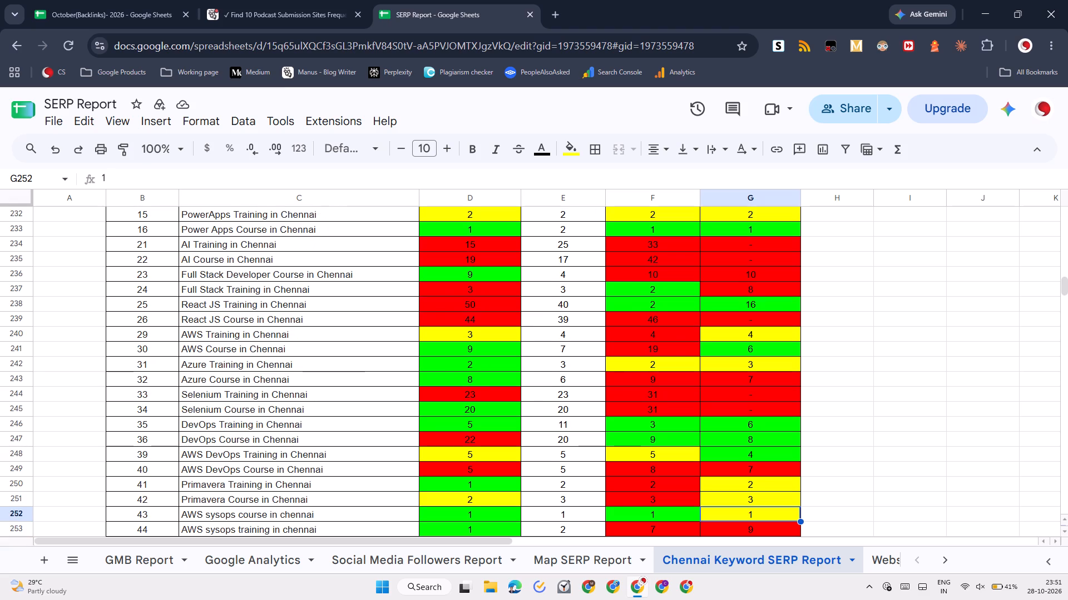
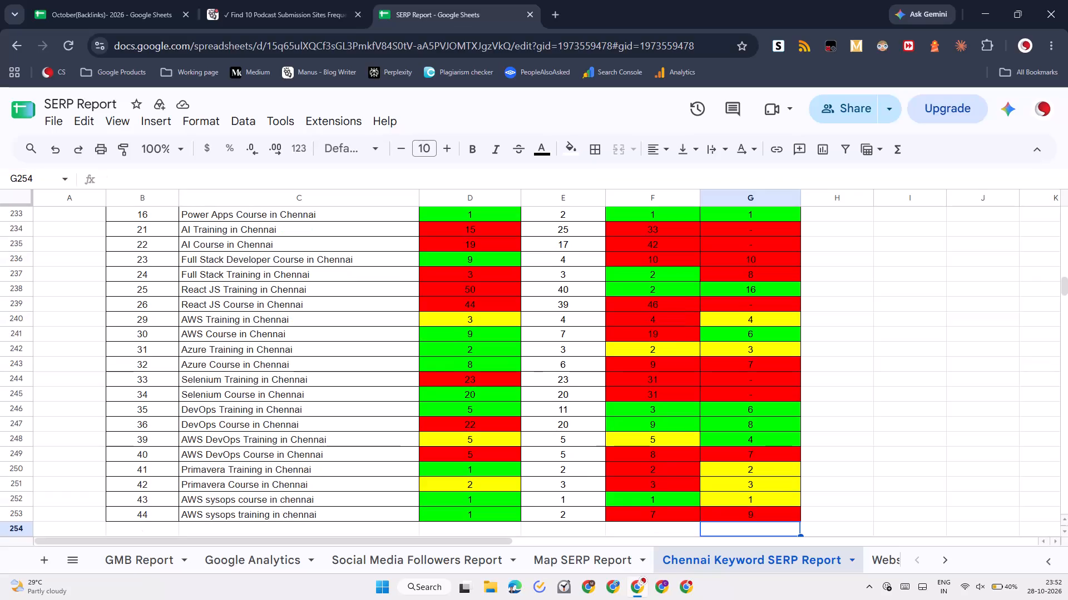
Return to the start of the October 27 Mobile Search column and recheck ranks from Generative AI Training through Data Analytics Training in Chennai.
key("Up")
key("Up")
key("Up")
key("Up")
key("Up")
key("Up")
key("Up")
key("Up")
key("Up")
key("Up")
key("Up")
key("Up")
key("Up")
key("Up")
key("Up")
key("Up")
key("Up")
key("Up")
key("Up")
key("Up")
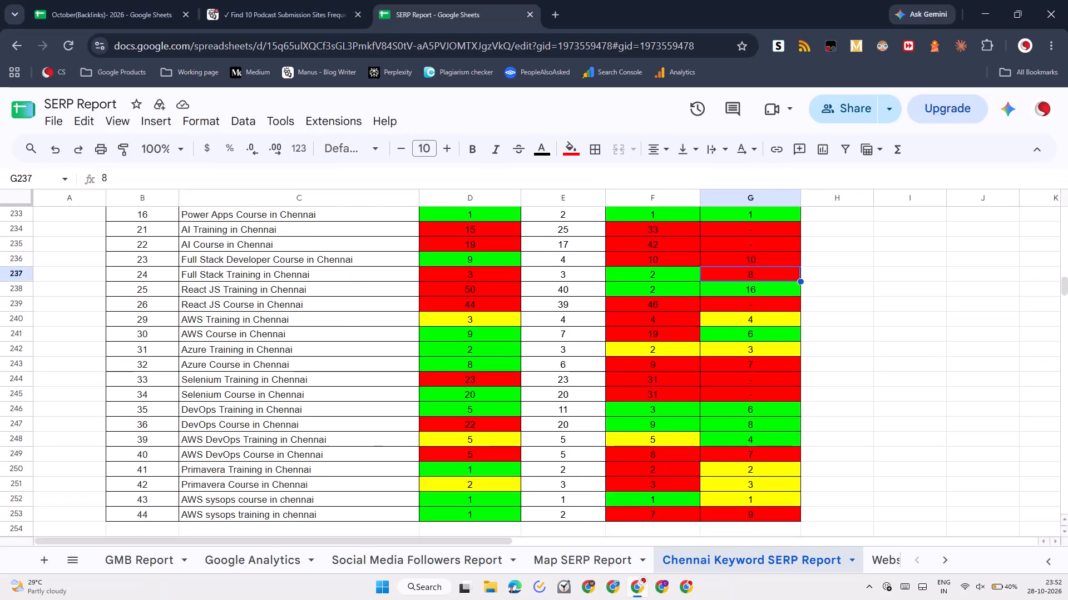
key("Up")
key("Up")
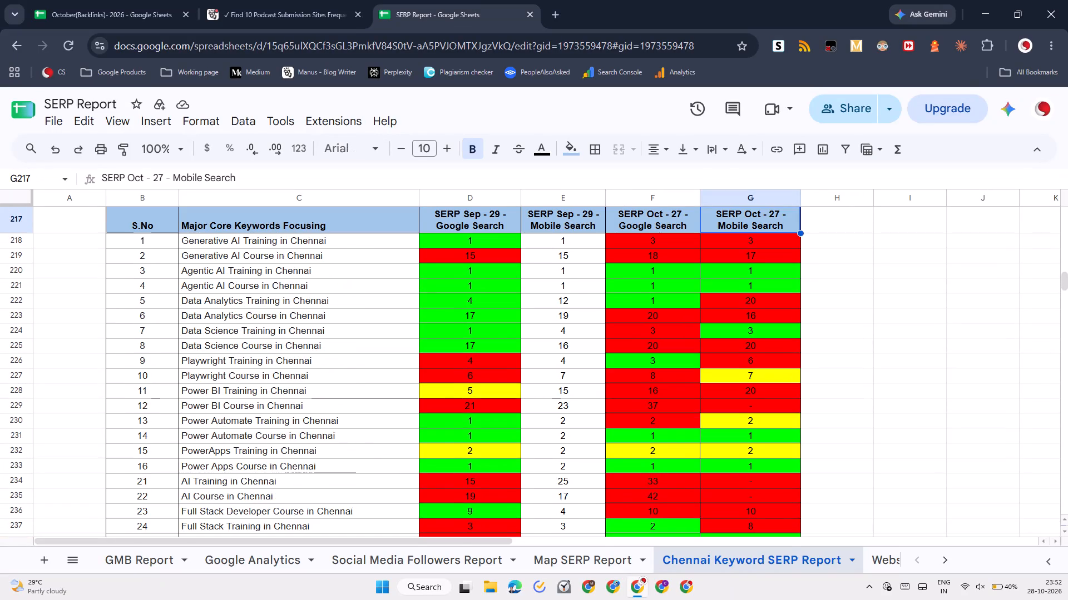
key("Down")
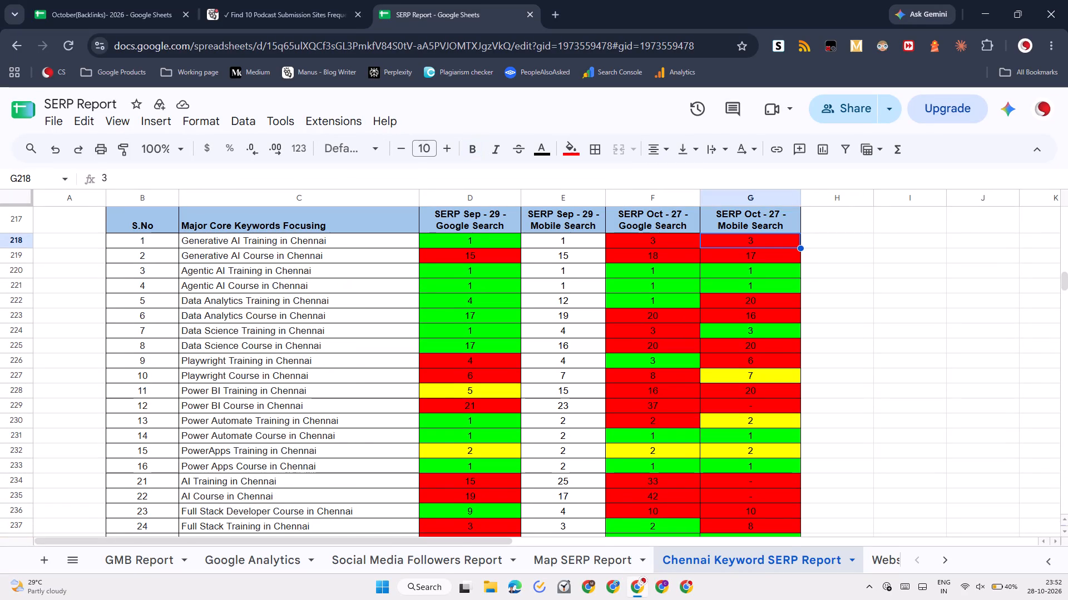
key("Down")
key("Down")
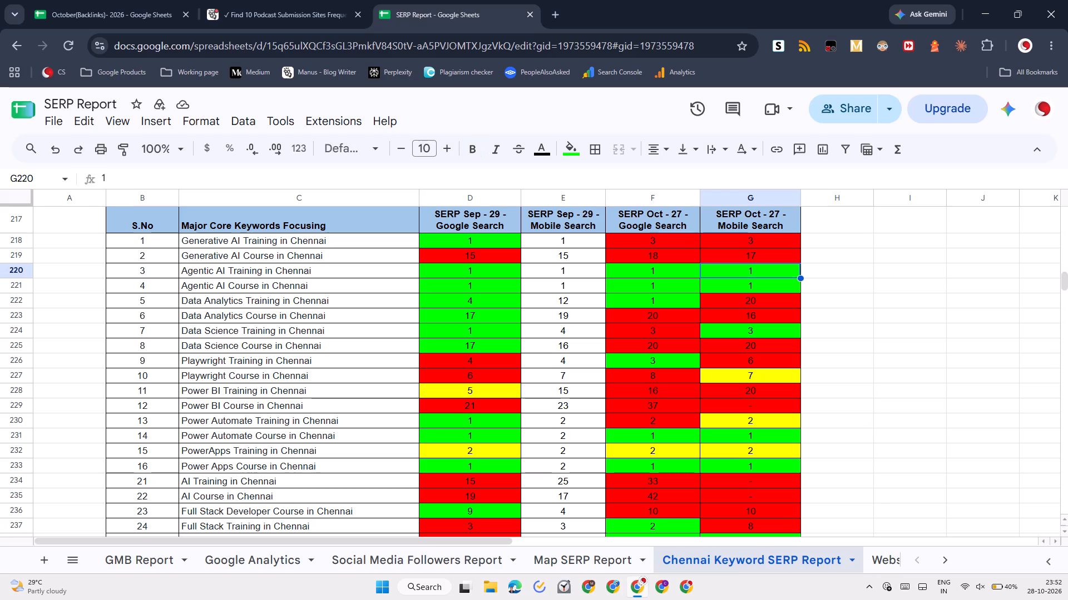
key("Down")
key("Down")
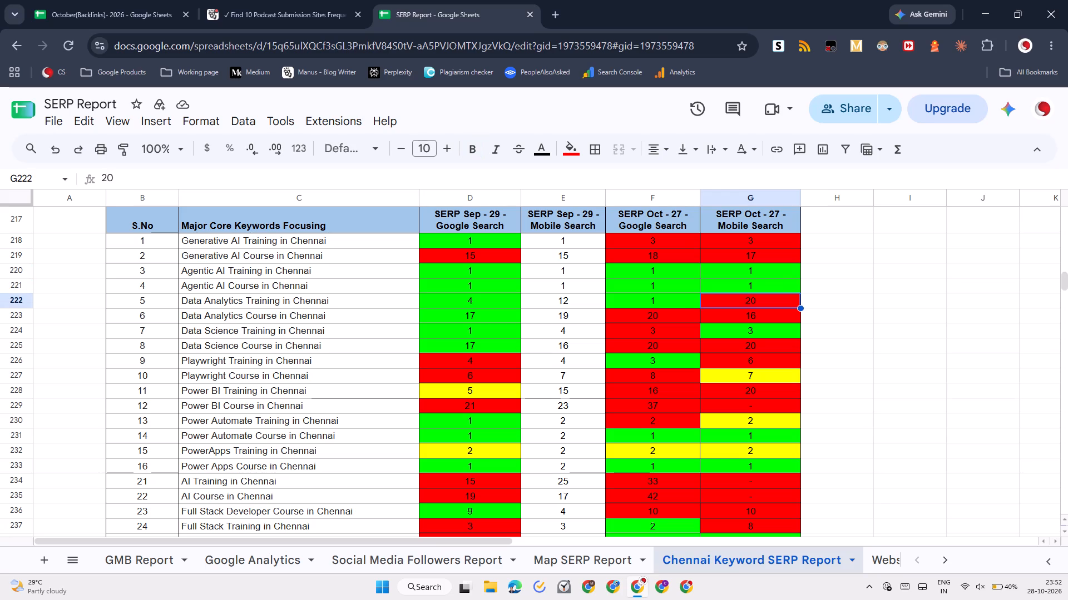
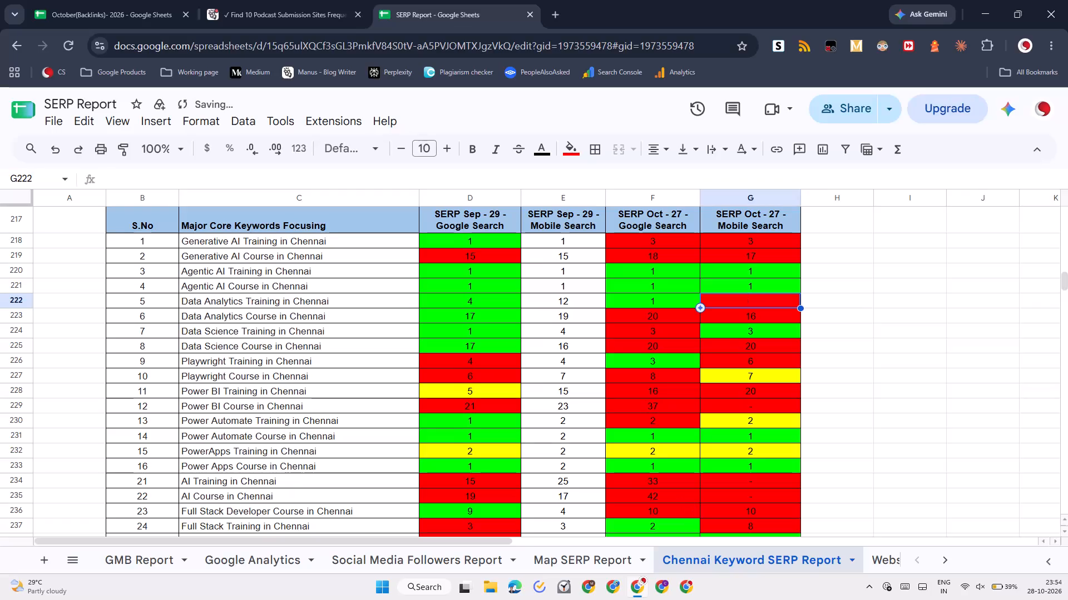
Enter 18 as the October 27 Mobile Search rank for Data Analytics Training in Chennai.
type("18")
key("Down")
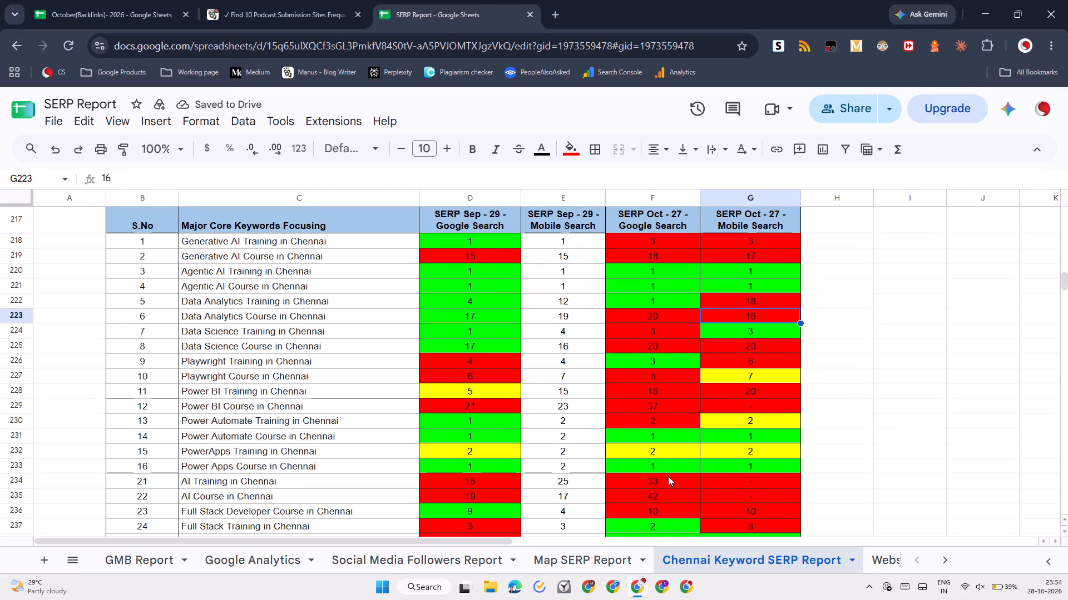
Check the October 27 Mobile Search ranks down to Power BI Training, setting Playwright Training in Chennai to 5.
key("Down")
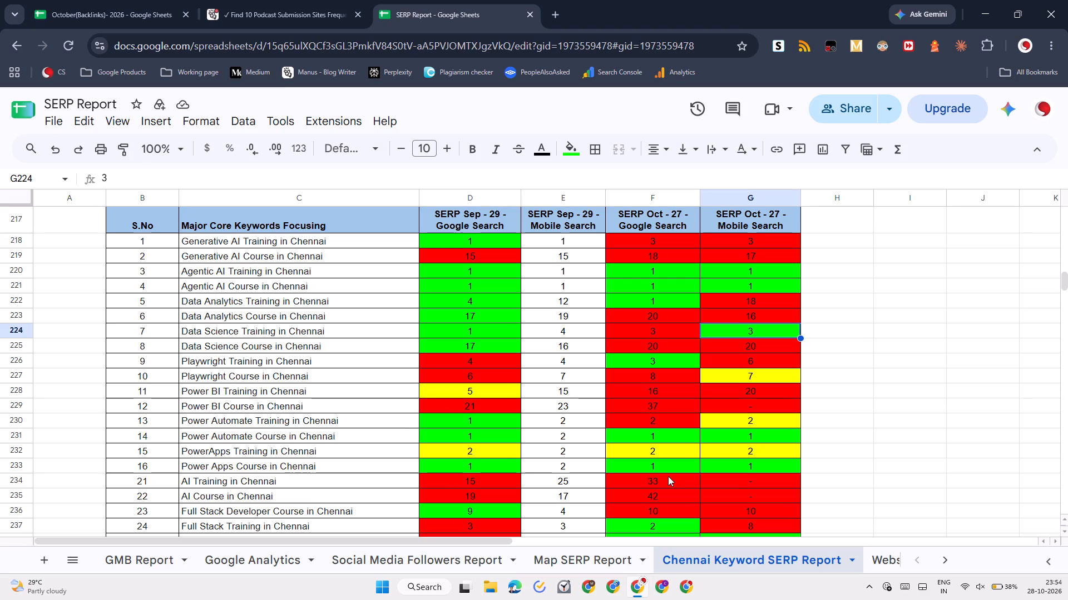
key("Down")
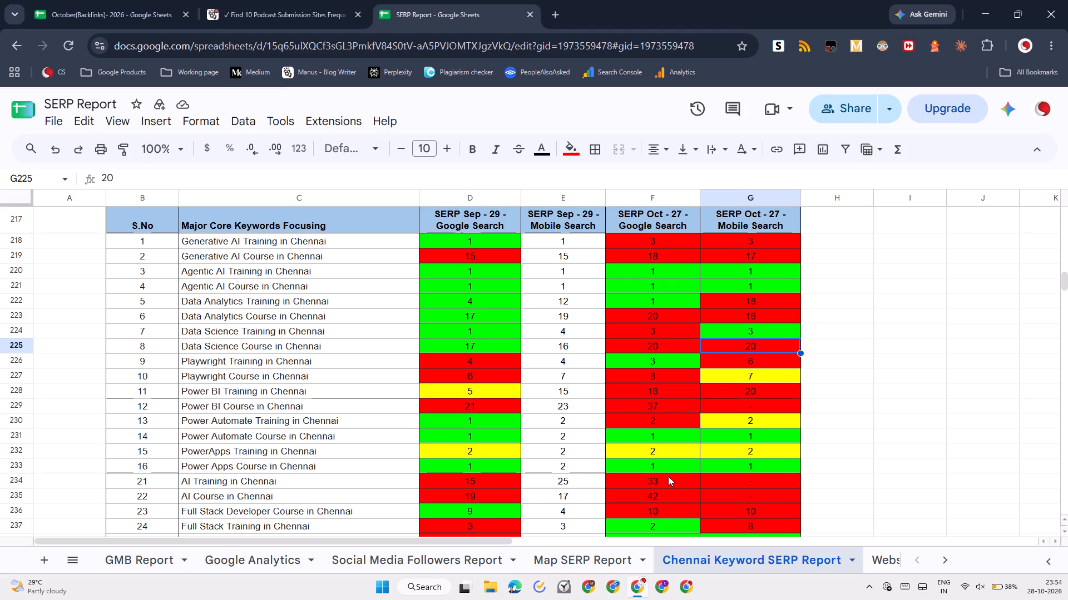
key("Down")
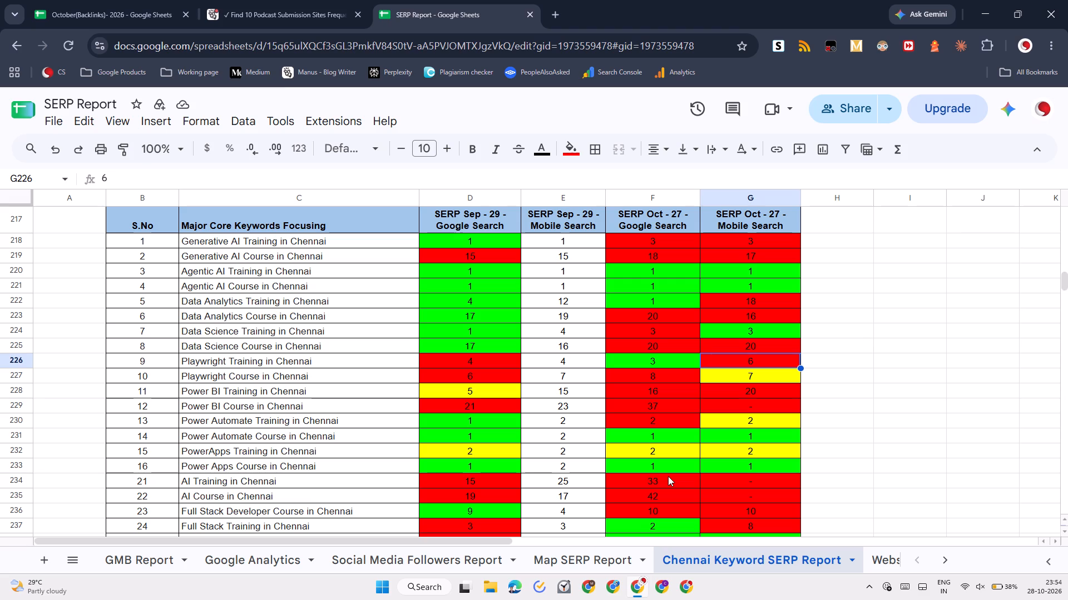
key("BackSpace")
key("5")
key("Down")
key("Down")
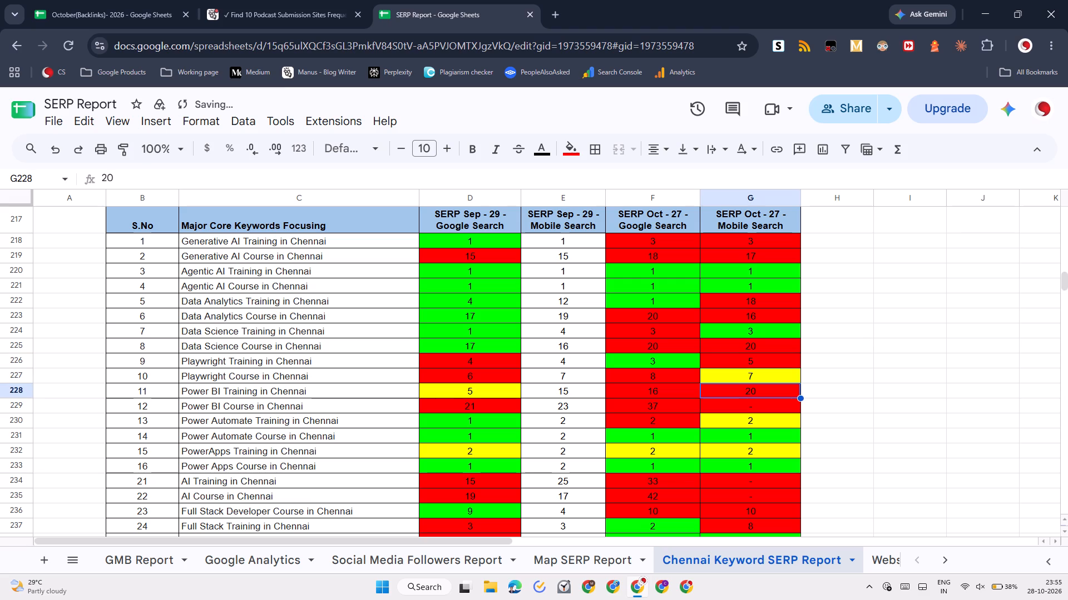
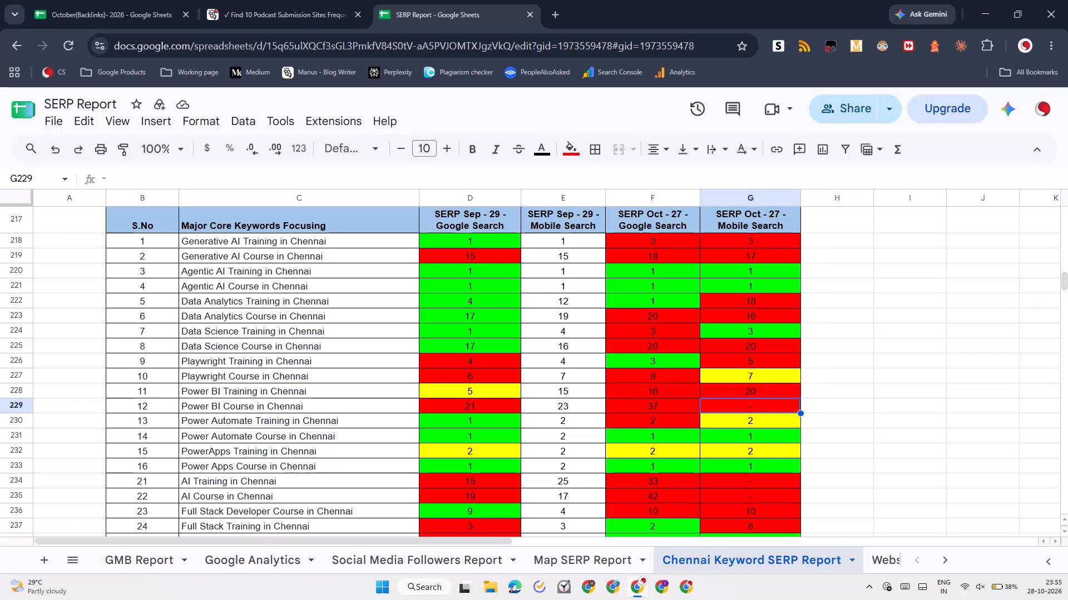
Check the October 27 Mobile Search ranks from Power Automate Training in Chennai down to AI Training in Chennai.
key("Down")
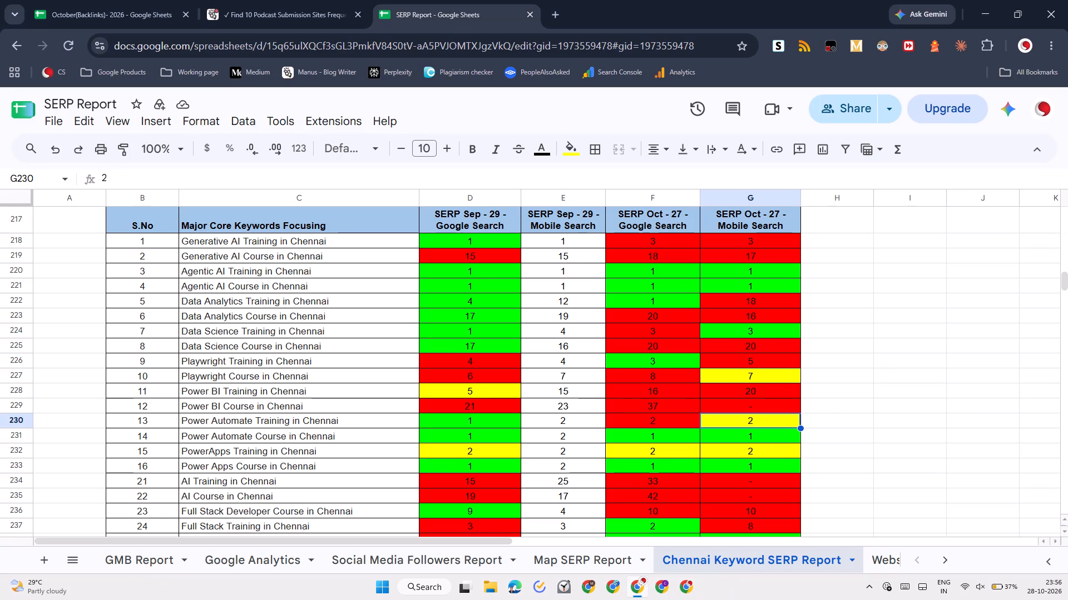
key("Down")
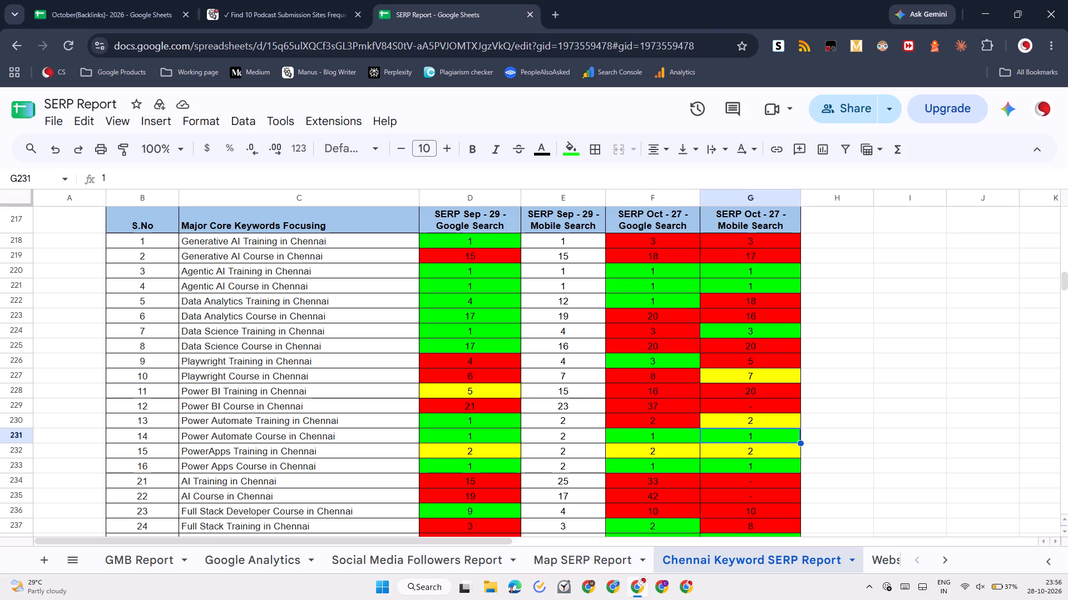
key("Down")
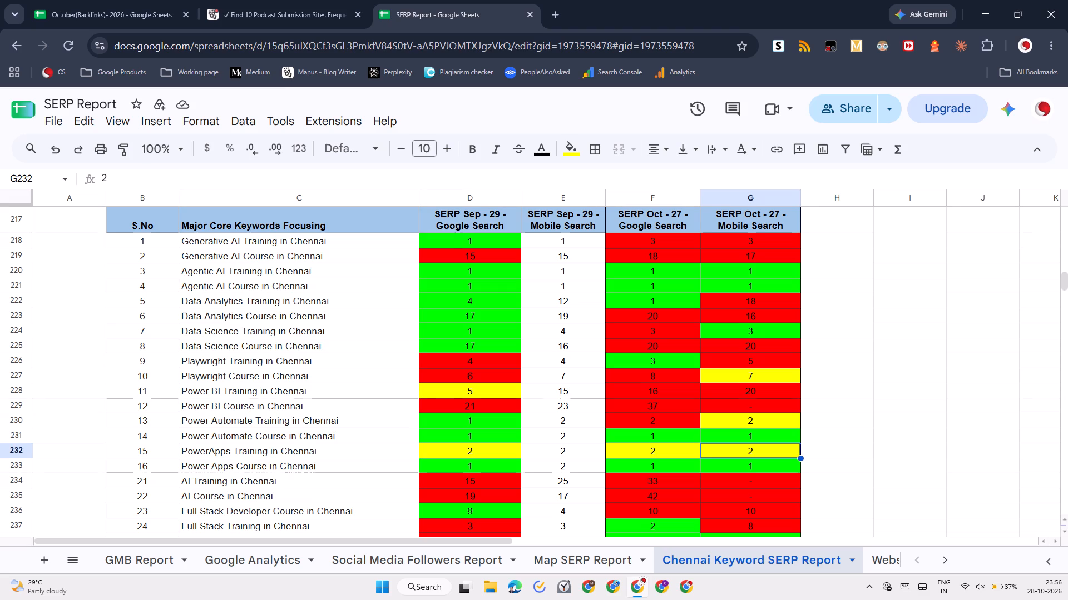
left_click(668, 476)
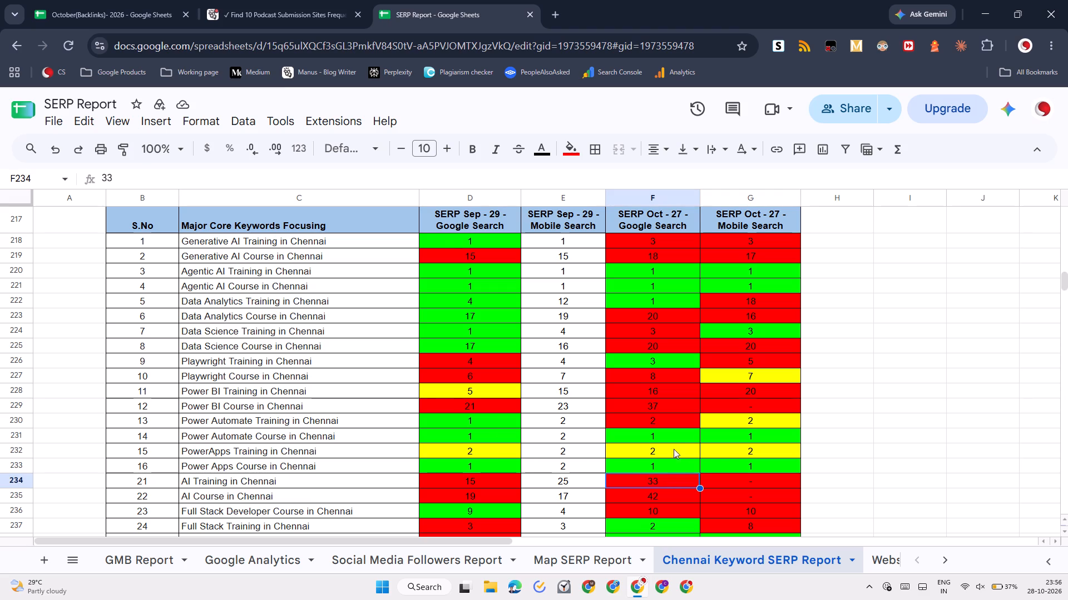
left_click(734, 452)
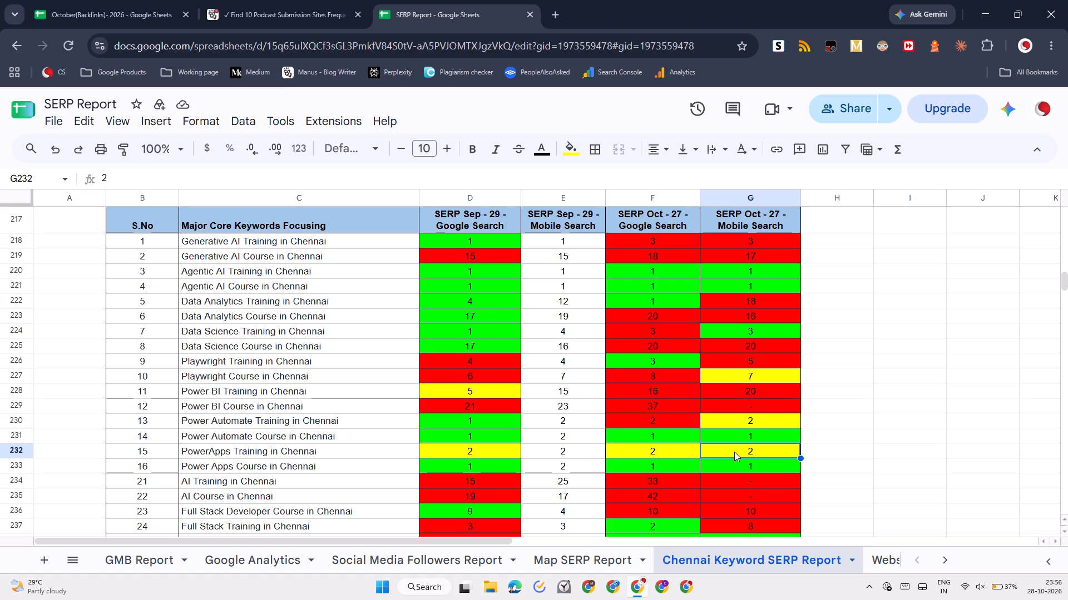
key("Down")
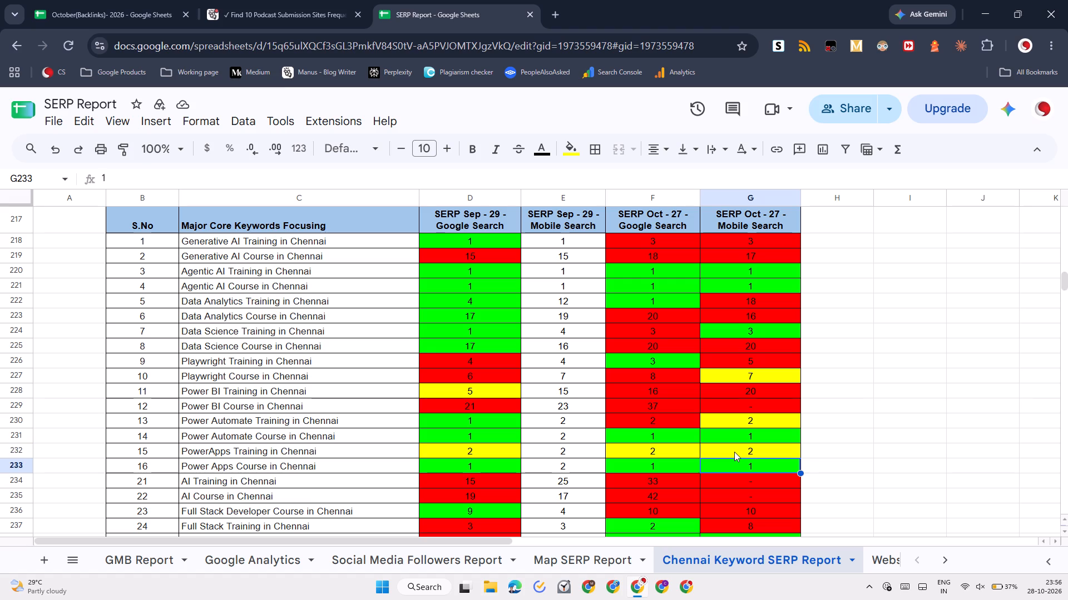
key("Down")
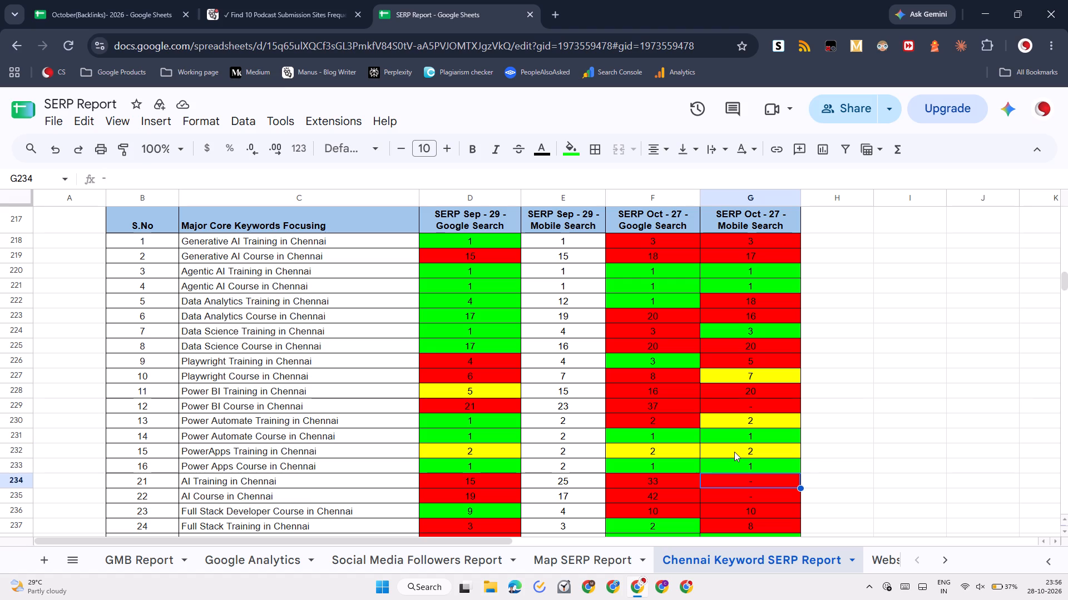
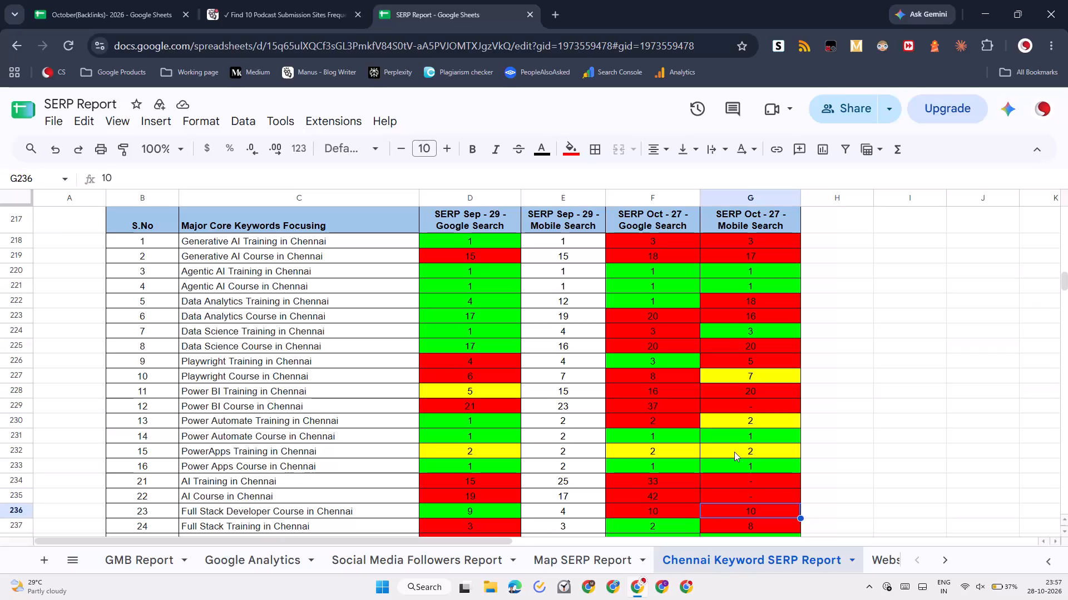
Change the October 27 Mobile Search rank for Full Stack Training in Chennai to 3.
key("Down")
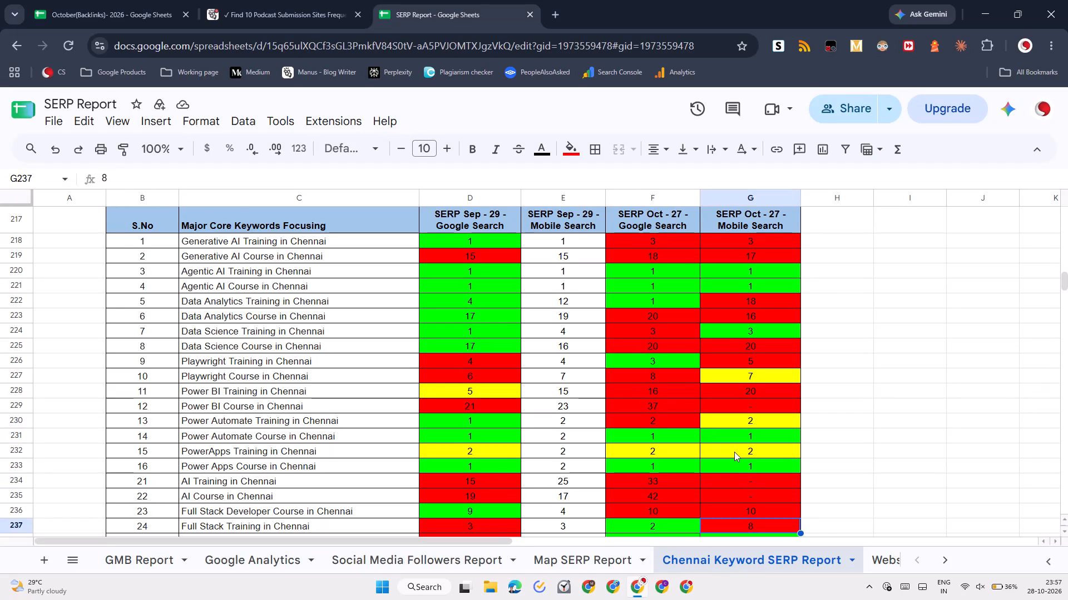
key("Down")
key("Down")
key("Down")
key("Down")
key("Down")
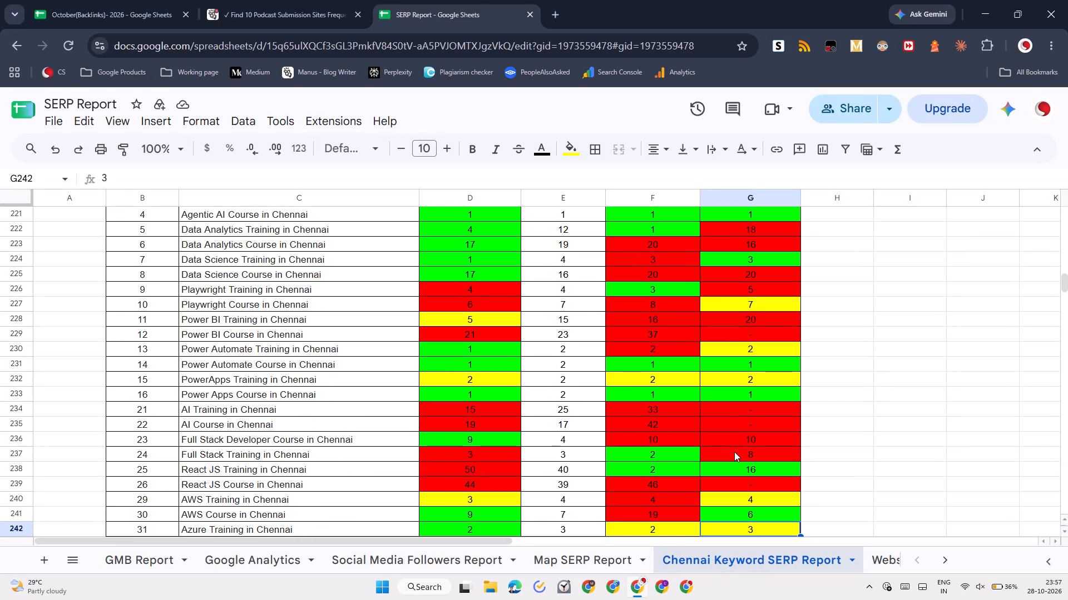
key("Up")
key("Up")
key("Up")
key("Up")
key("Up")
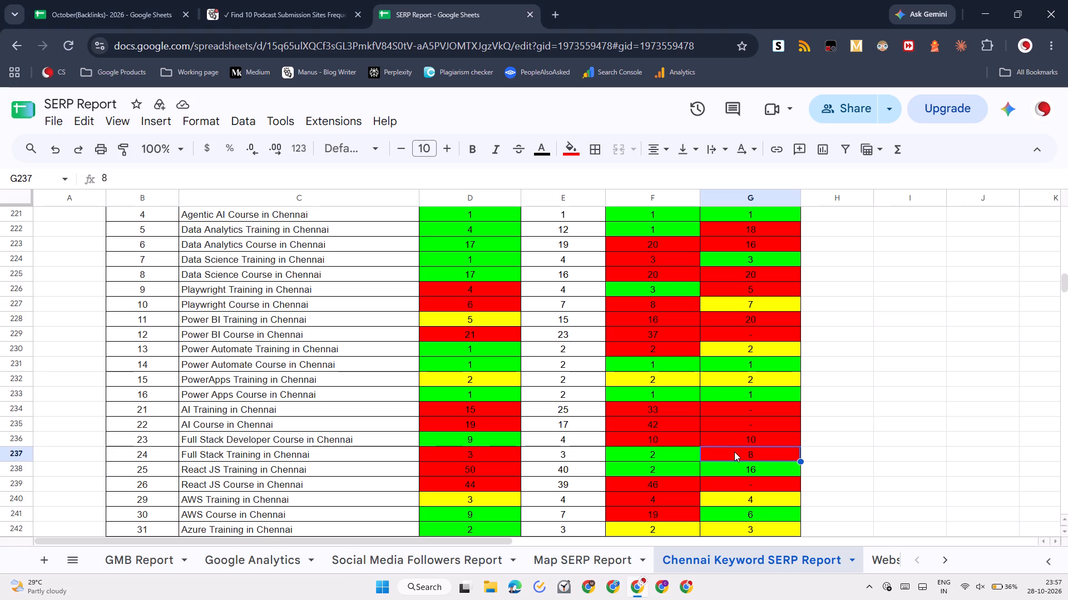
scroll(734, 445, "down", 1)
key("BackSpace")
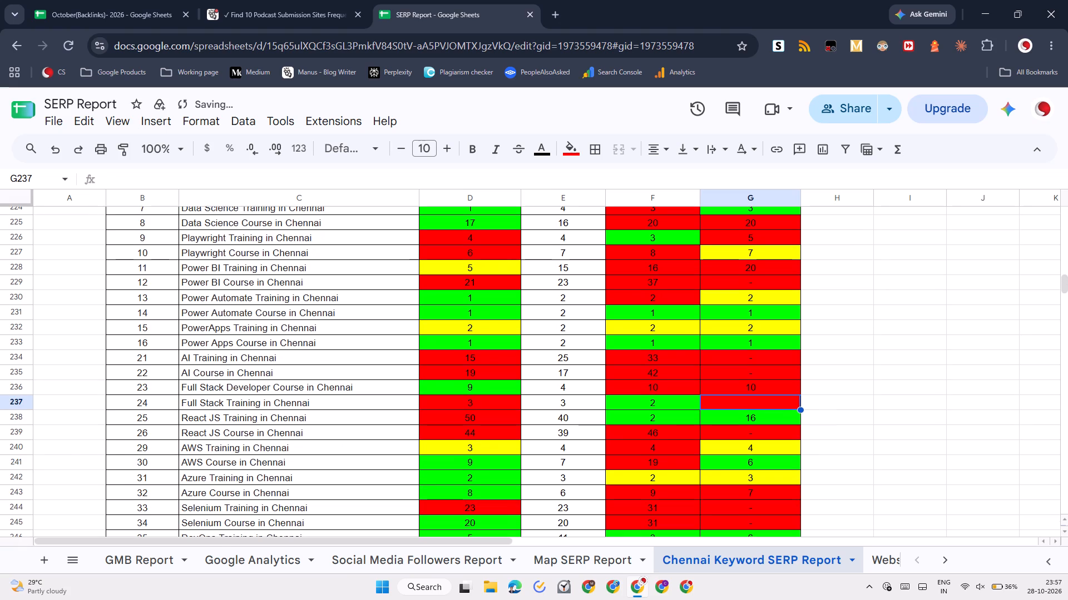
key("3")
key("Down")
key("Up")
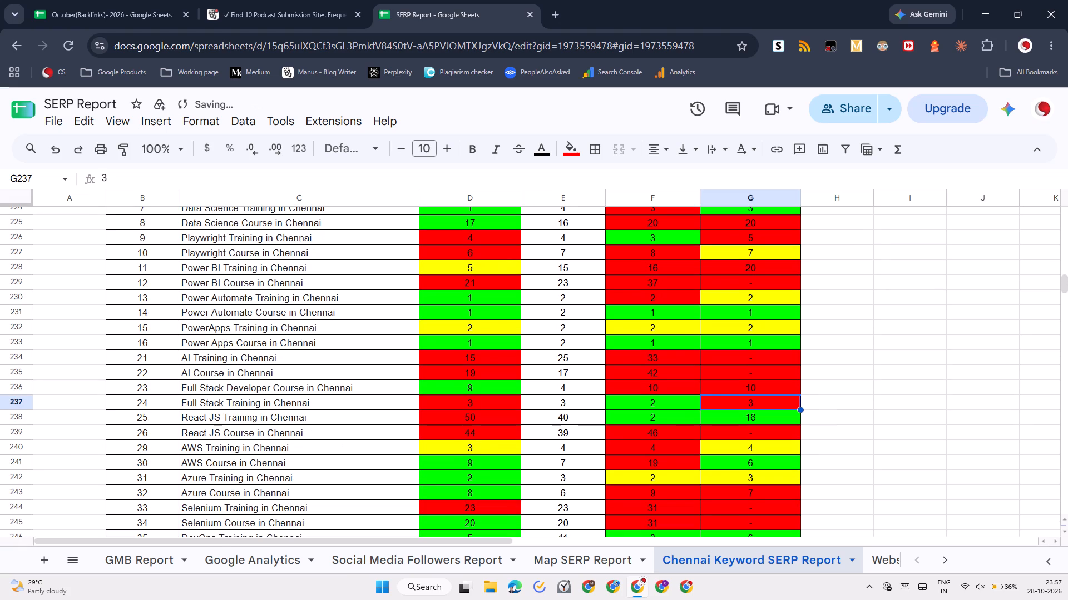
key("Down")
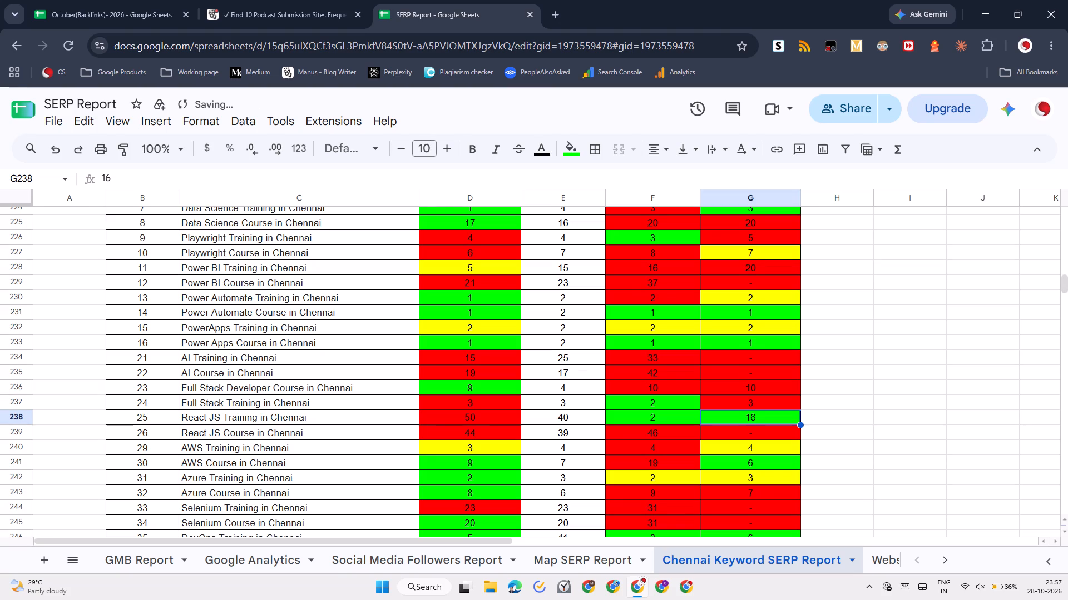
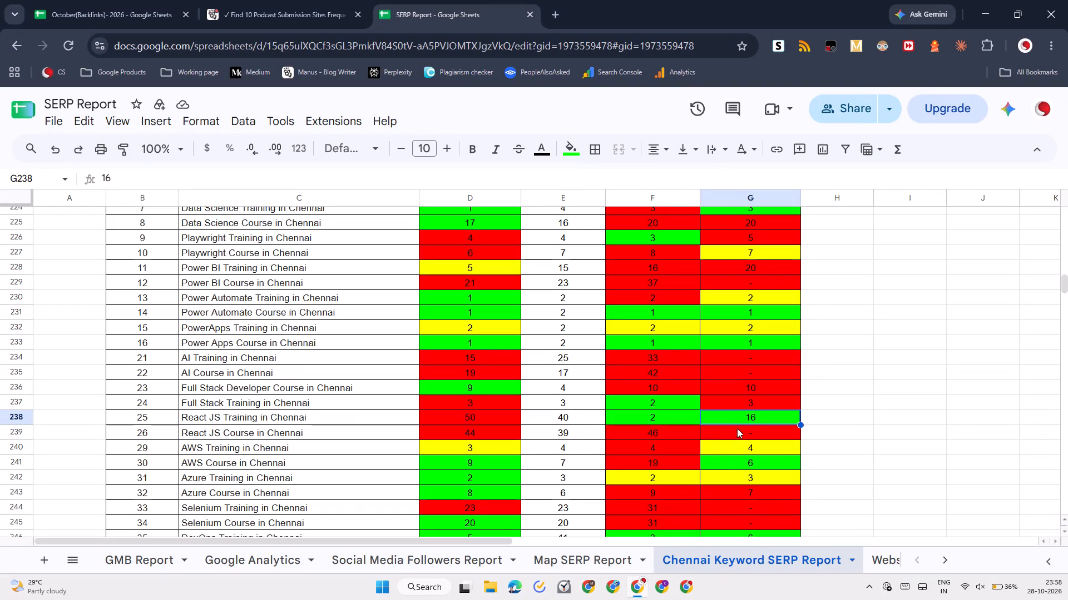
Replace the October 27 Mobile Search rank for React JS Training in Chennai with a dash (-).
key("BackSpace")
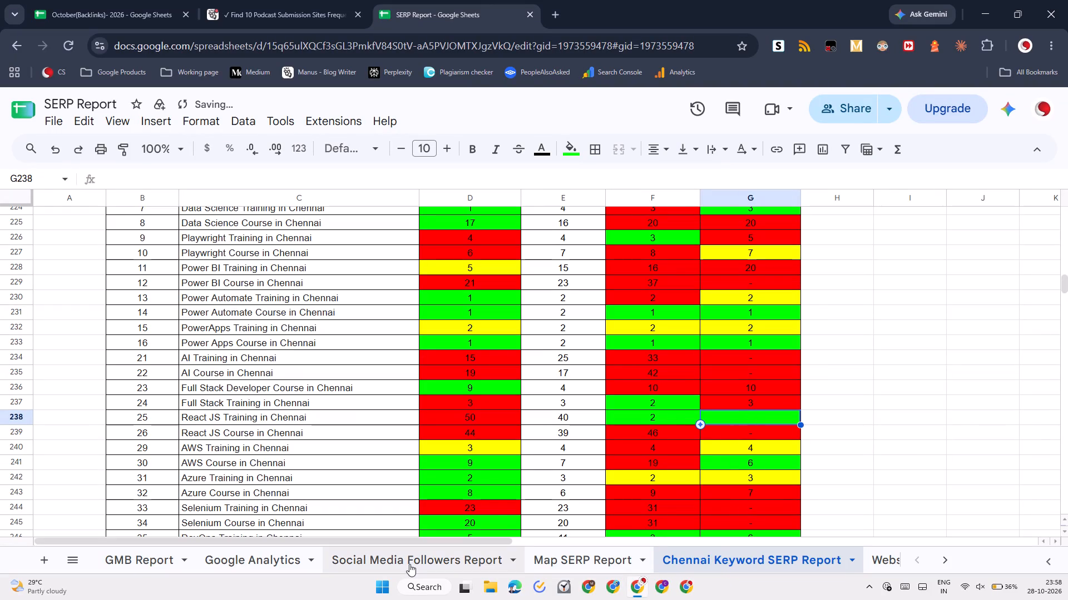
left_click(734, 429)
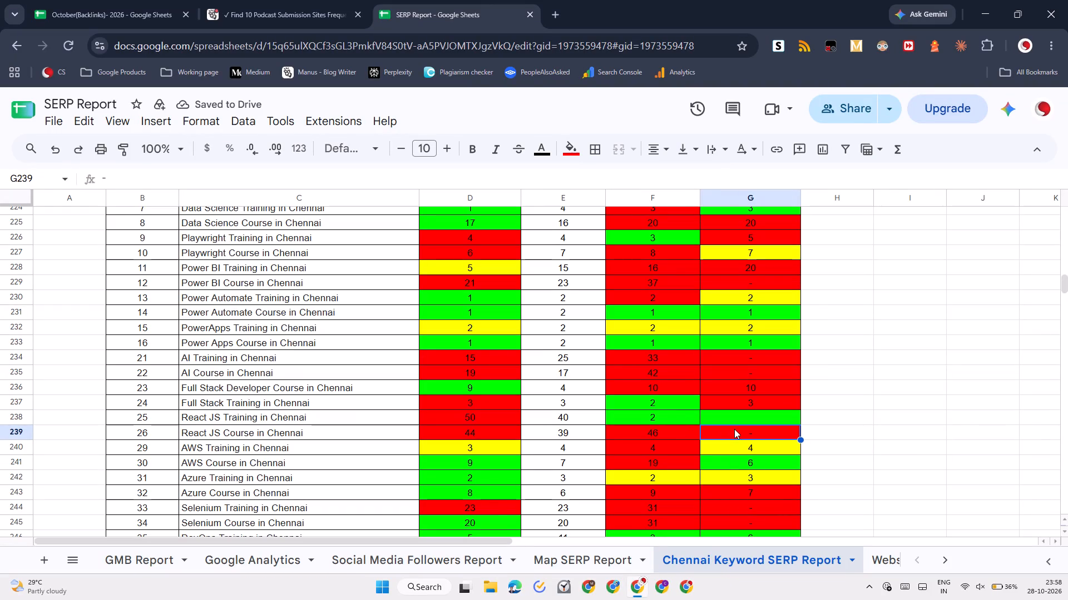
left_click(748, 419)
key("minus")
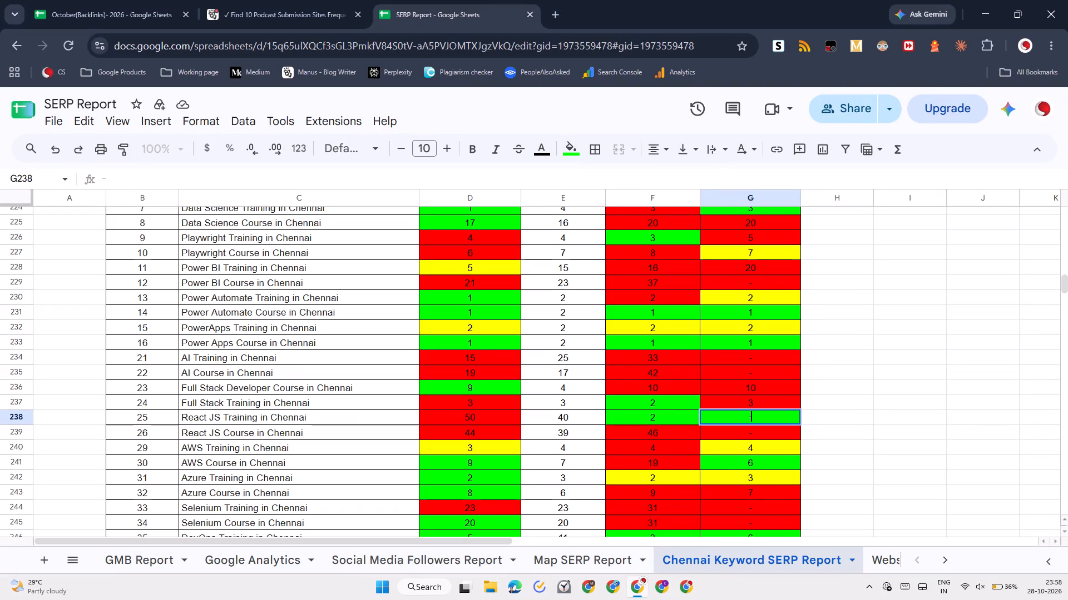
left_click(746, 430)
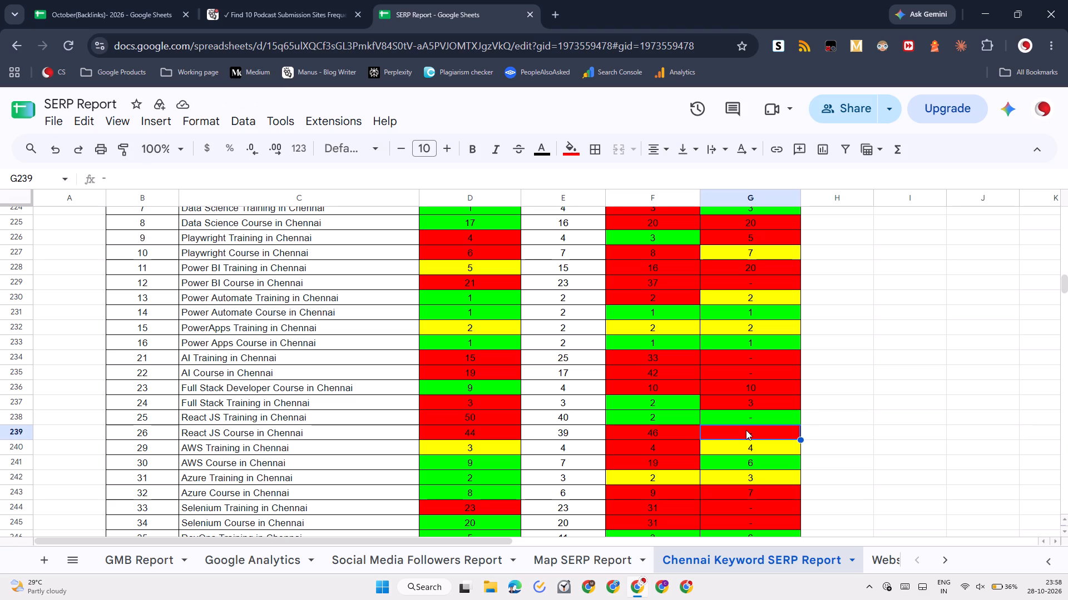
Check the October 27 Mobile Search ranks from AWS Training in Chennai through Selenium Training in Chennai.
key("Down")
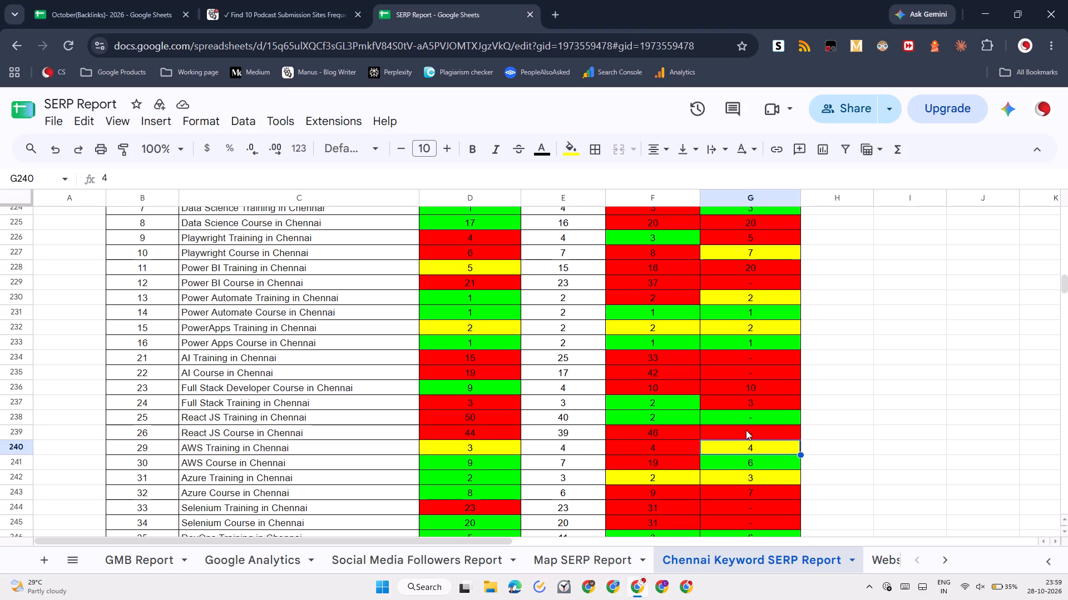
key("Down")
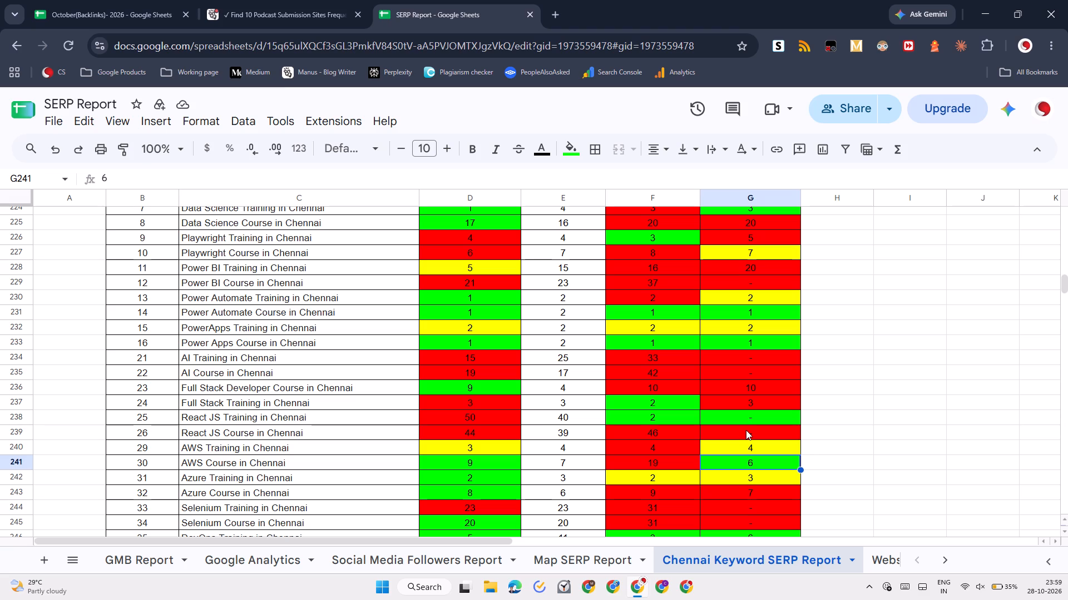
key("Down")
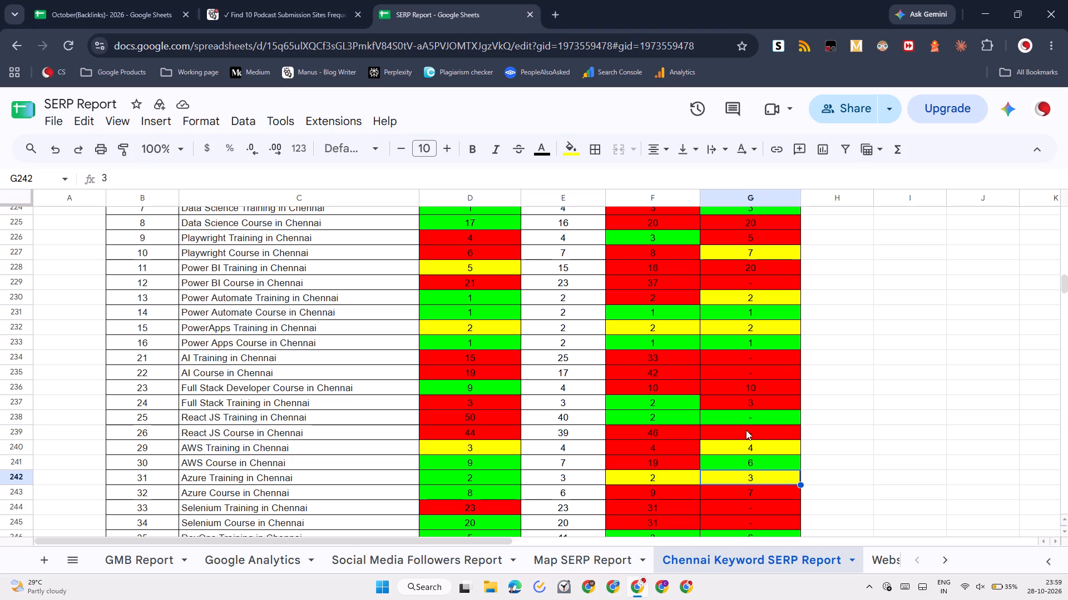
key("Down")
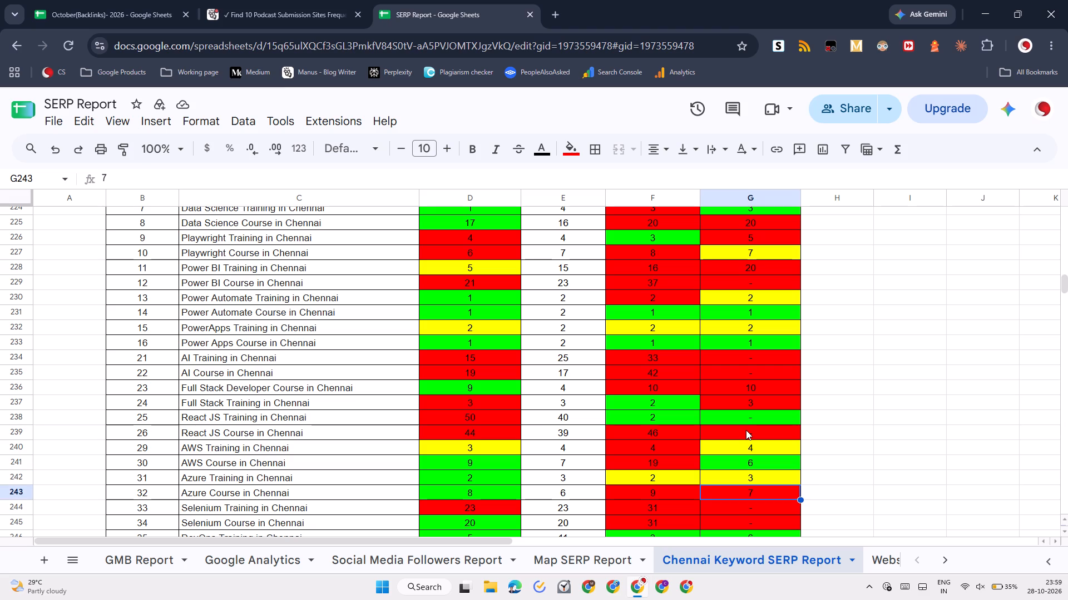
key("Down")
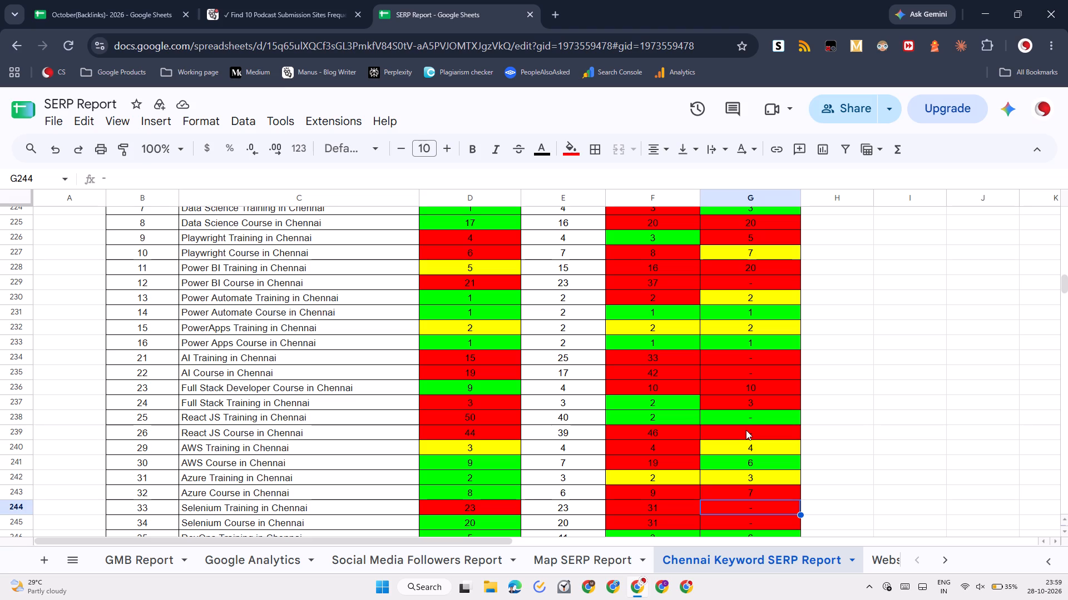
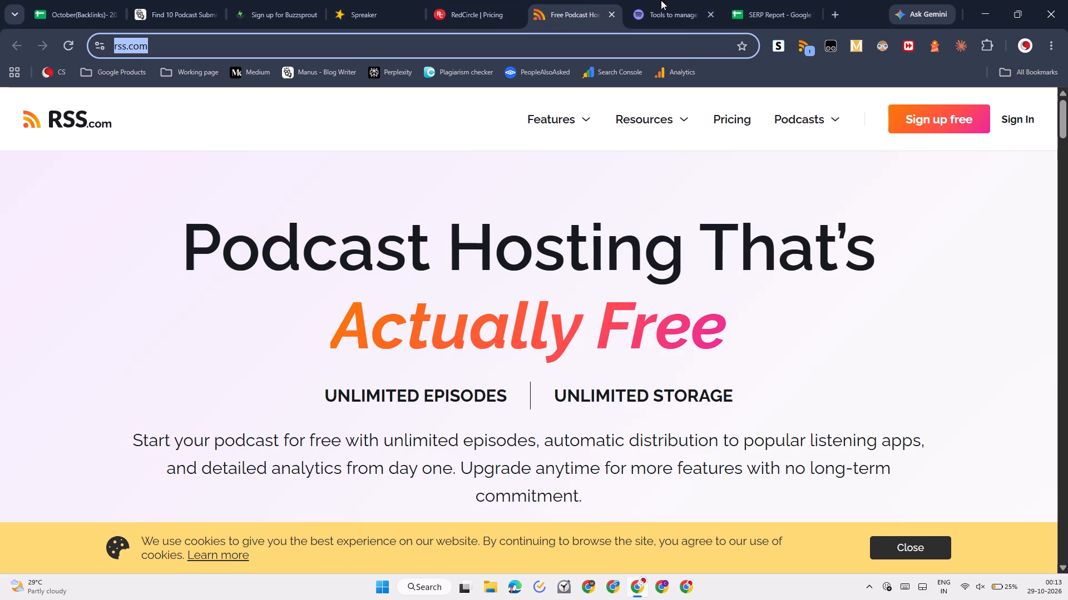
left_click(671, 0)
left_click(472, 51)
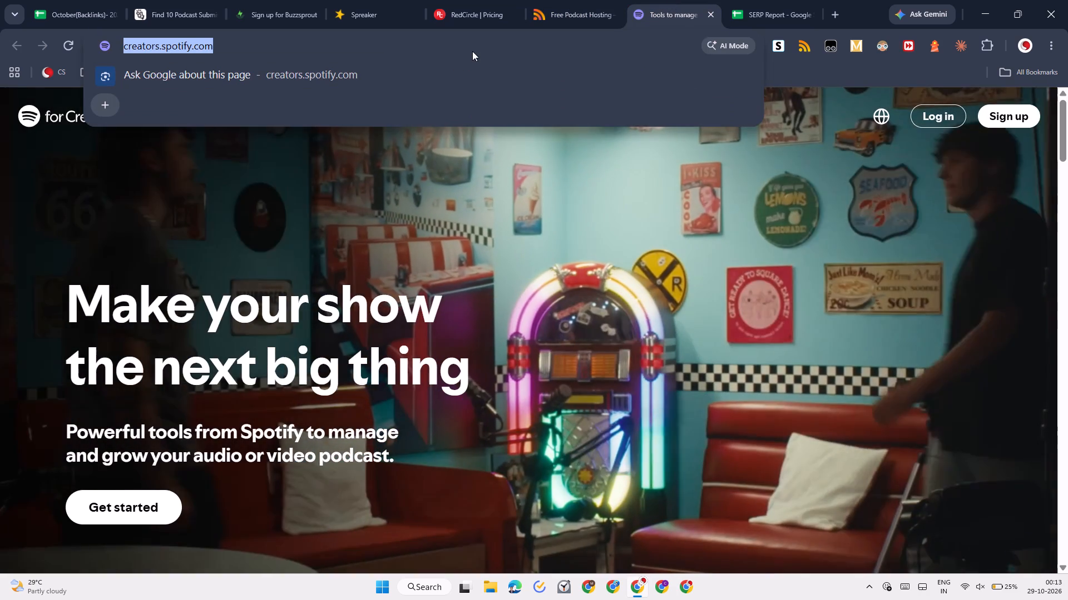
key("ctrl+c")
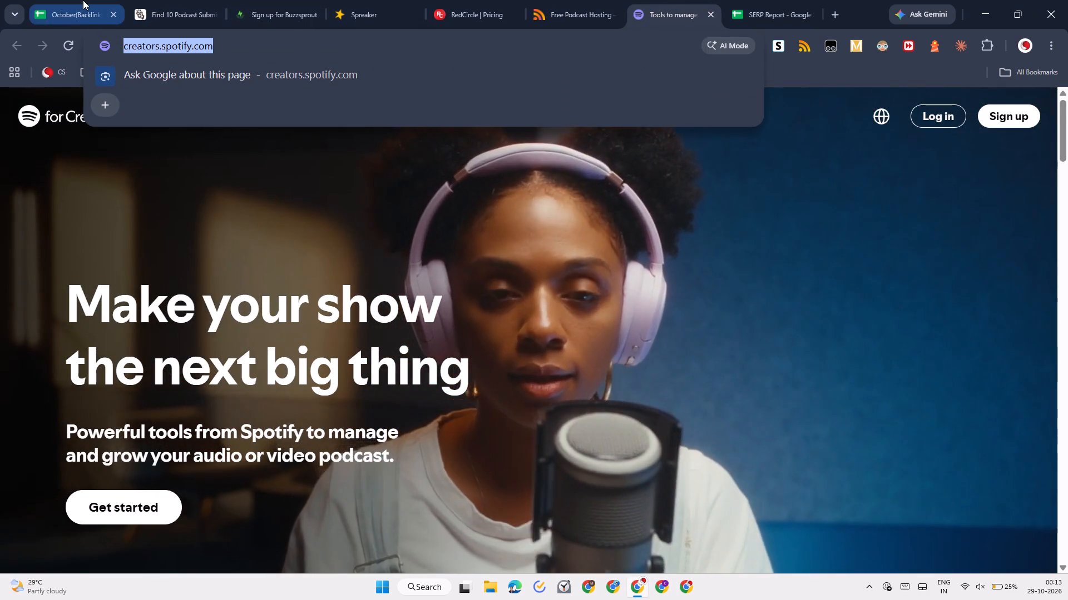
left_click(83, 0)
left_click(211, 454)
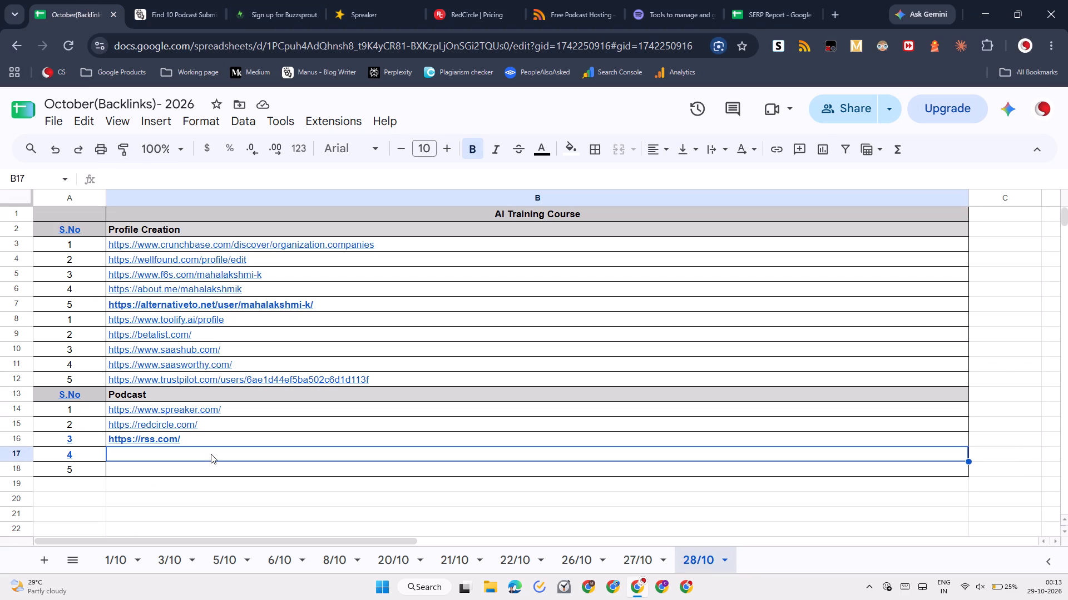
key("ctrl+v")
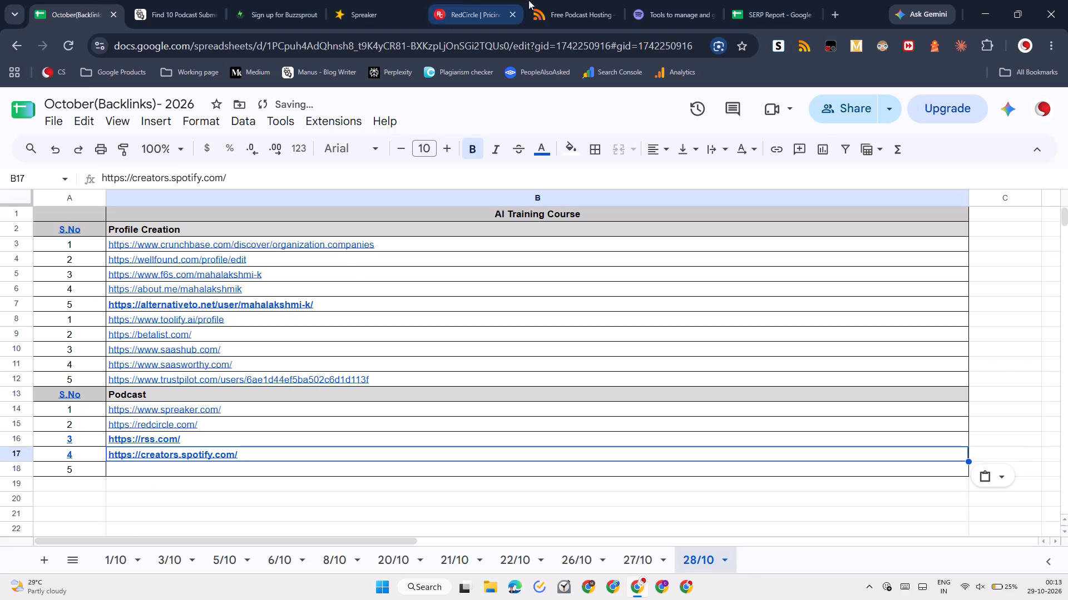
Check back through the open Spotify for Creators, RSS.com, RedCircle and Spreaker pages for a platform still missing from the Podcast list.
left_click(708, 0)
left_click(568, 0)
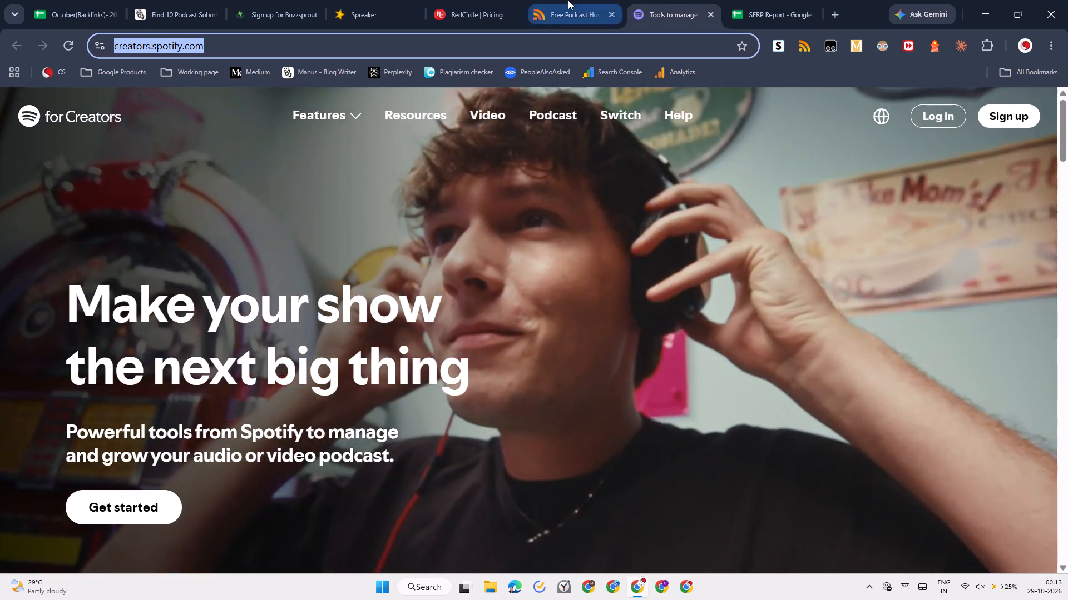
left_click(477, 0)
left_click(358, 0)
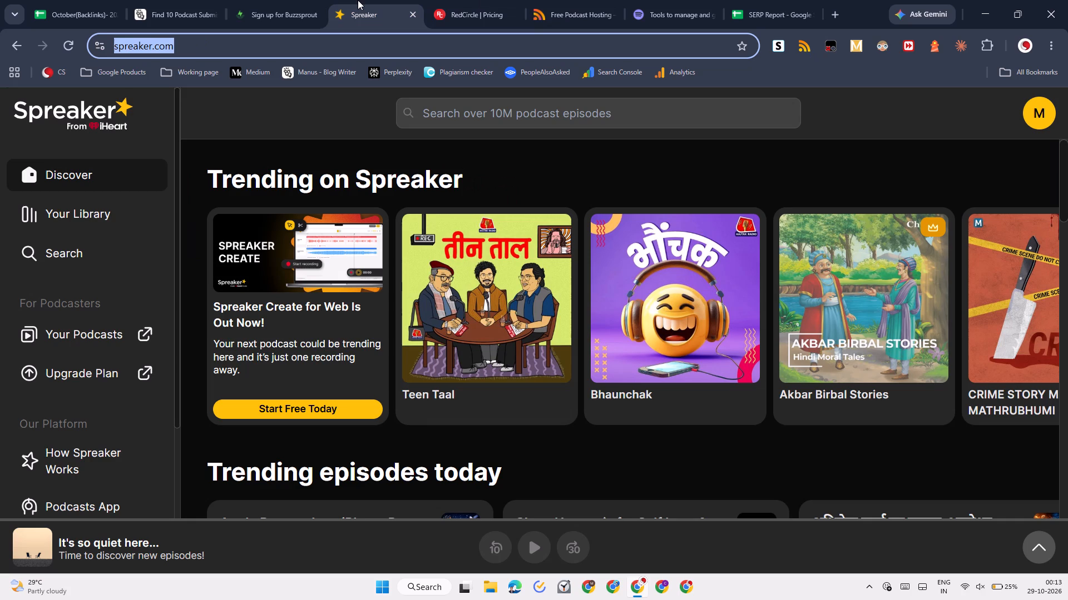
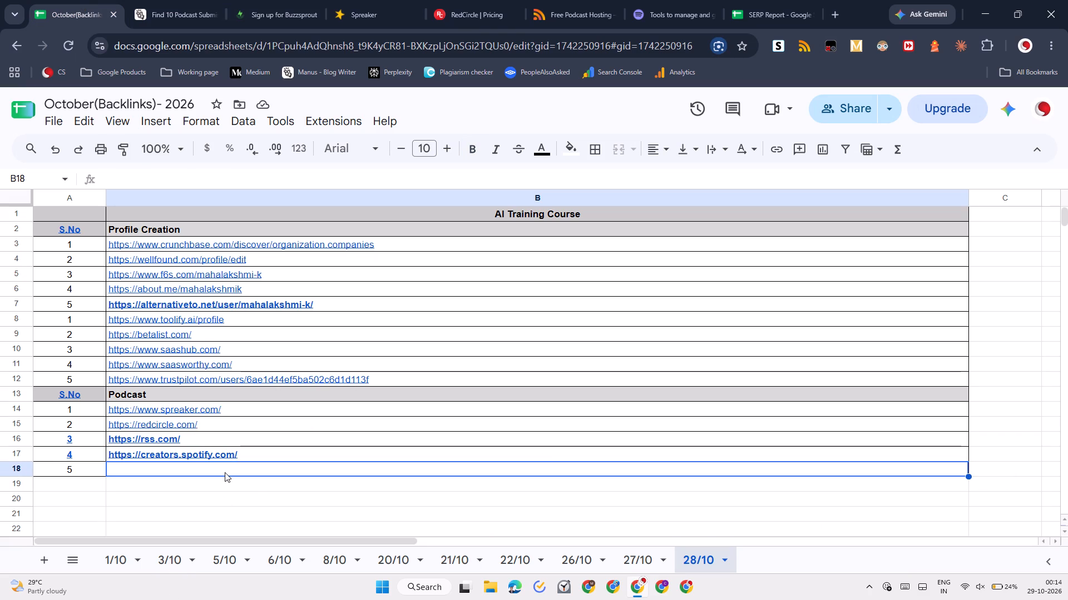
left_click(244, 493)
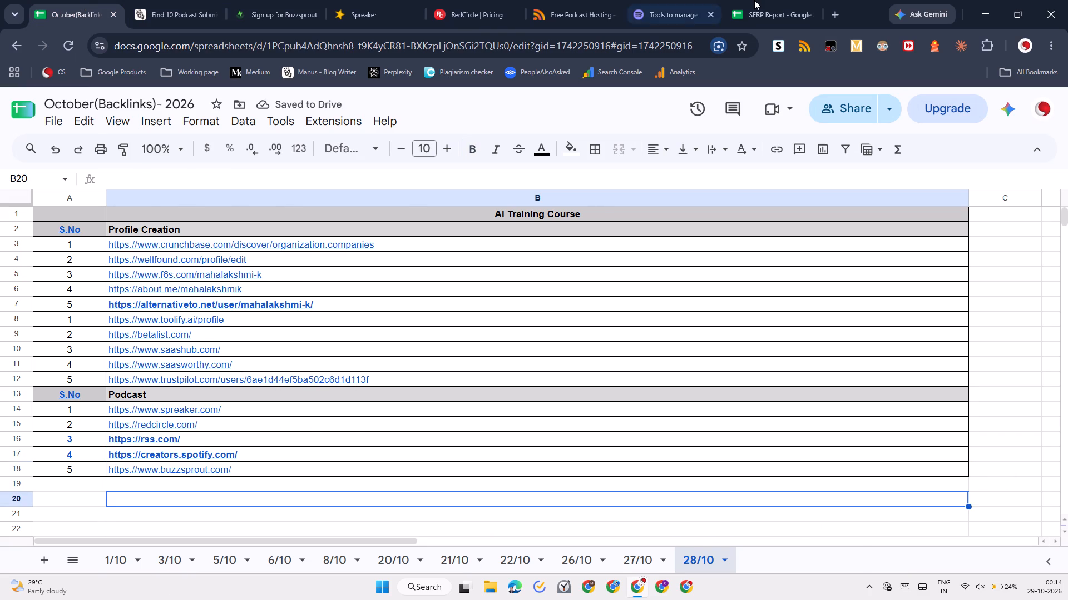
Switch to the SERP Report spreadsheet and commit the open cell edit, 8, in column G of the AWS sysops training in chennai row.
left_click(754, 0)
scroll(593, 322, "up", 2)
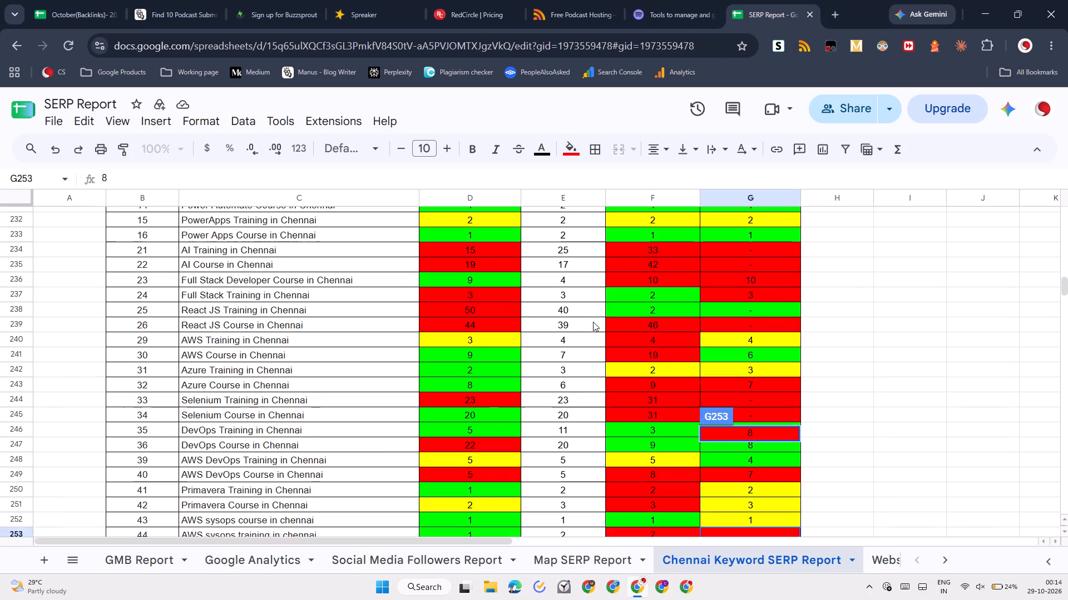
left_click(587, 356)
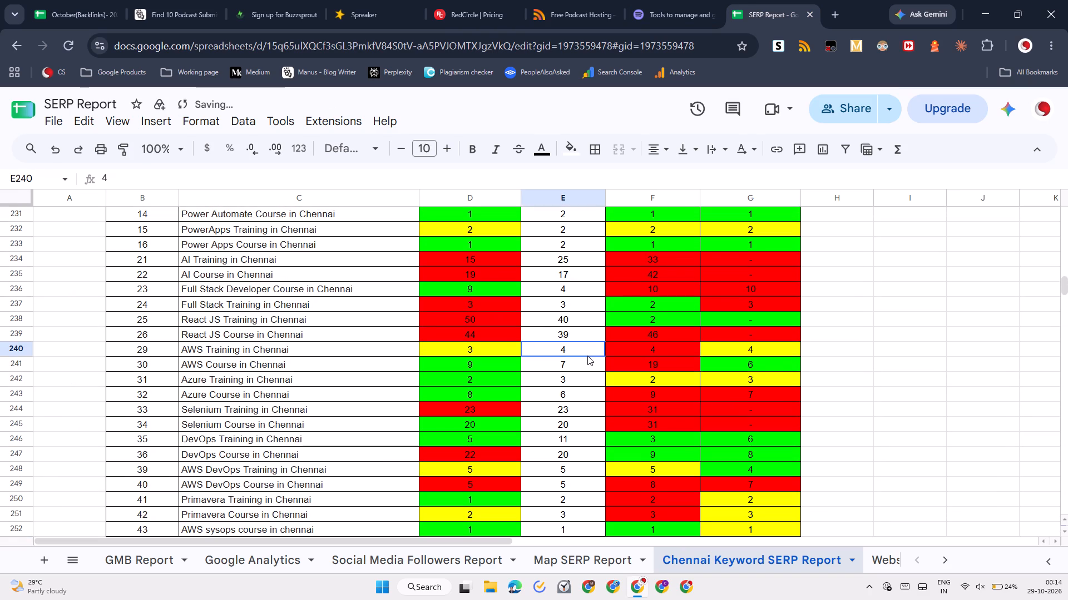
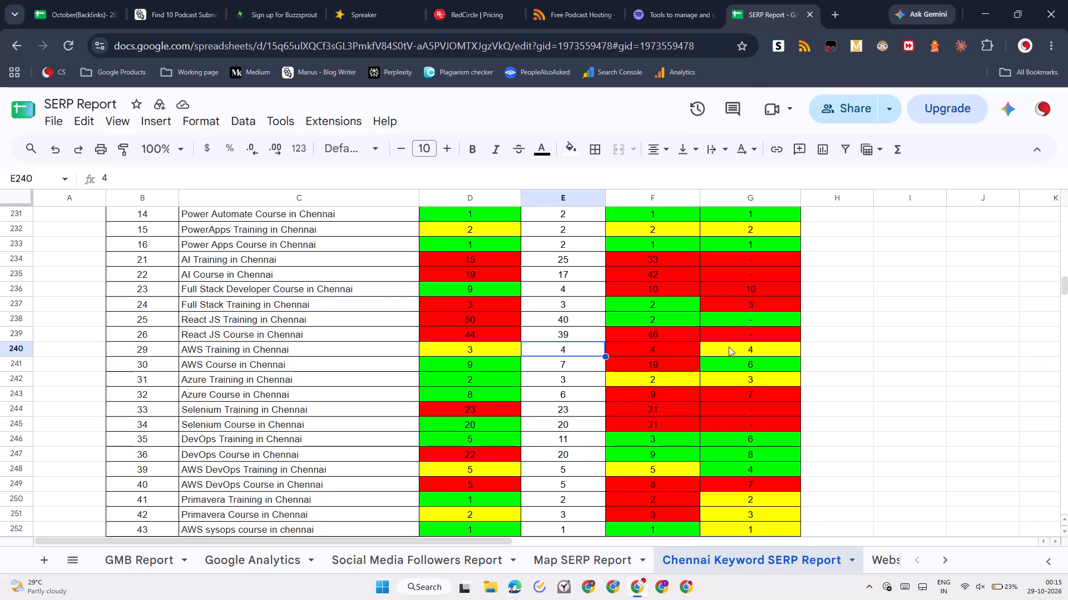
key("ctrl+minus")
key("ctrl+minus")
scroll(696, 383, "up", 1)
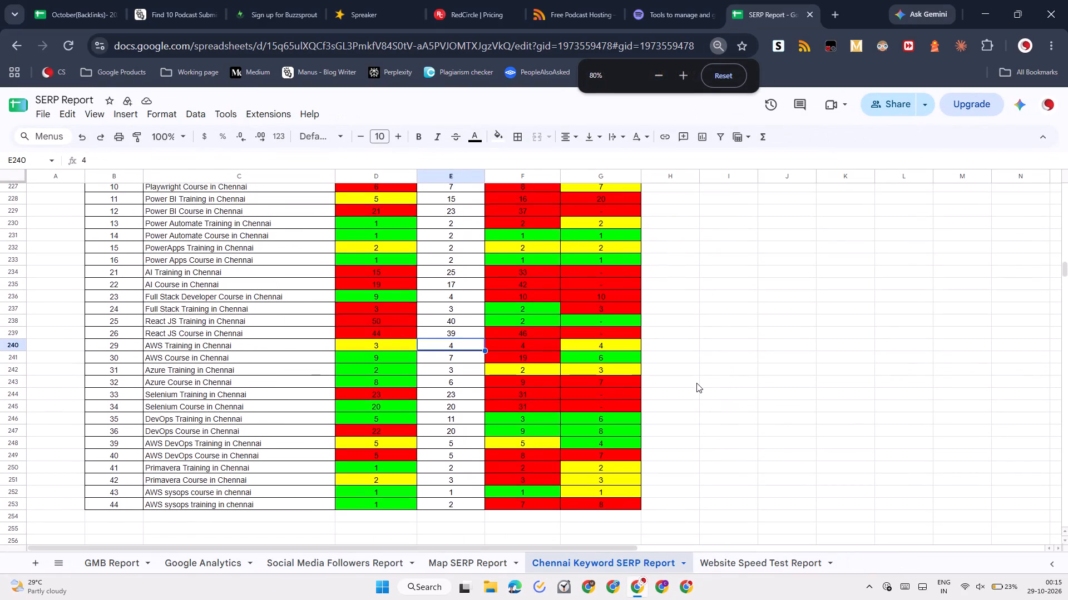
scroll(696, 383, "up", 1)
key("ctrl+minus")
key("ctrl+minus")
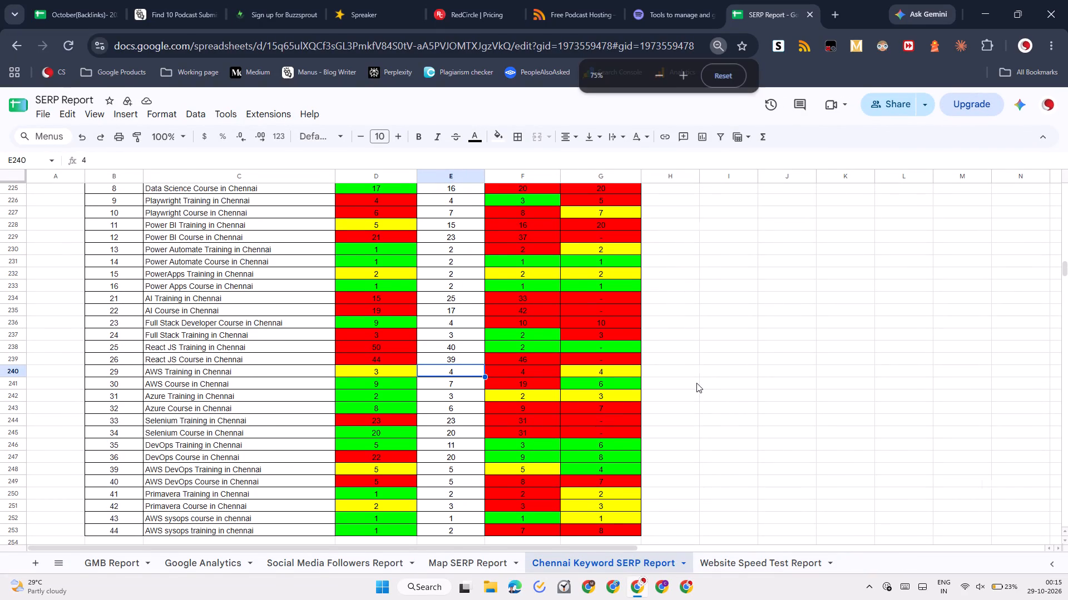
scroll(696, 383, "up", 1)
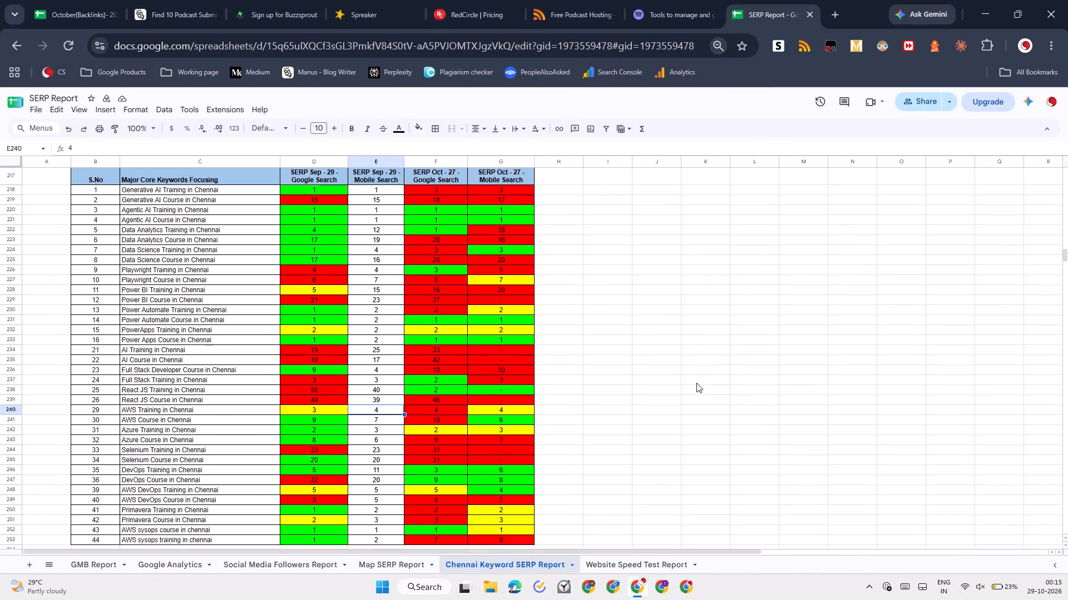
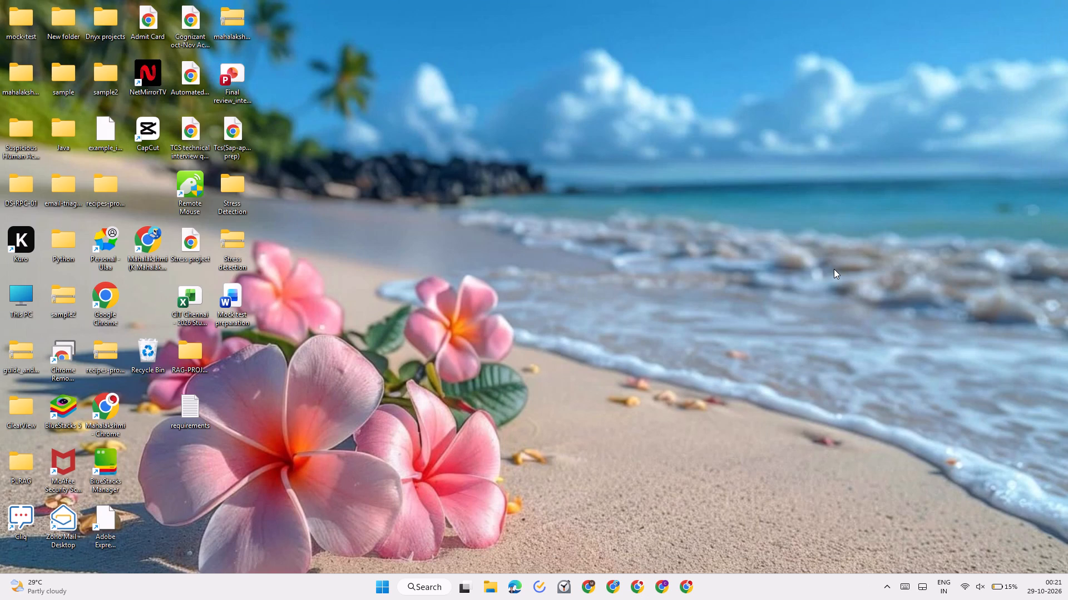
Shut down the computer from the Windows desktop.
key("alt+F4")
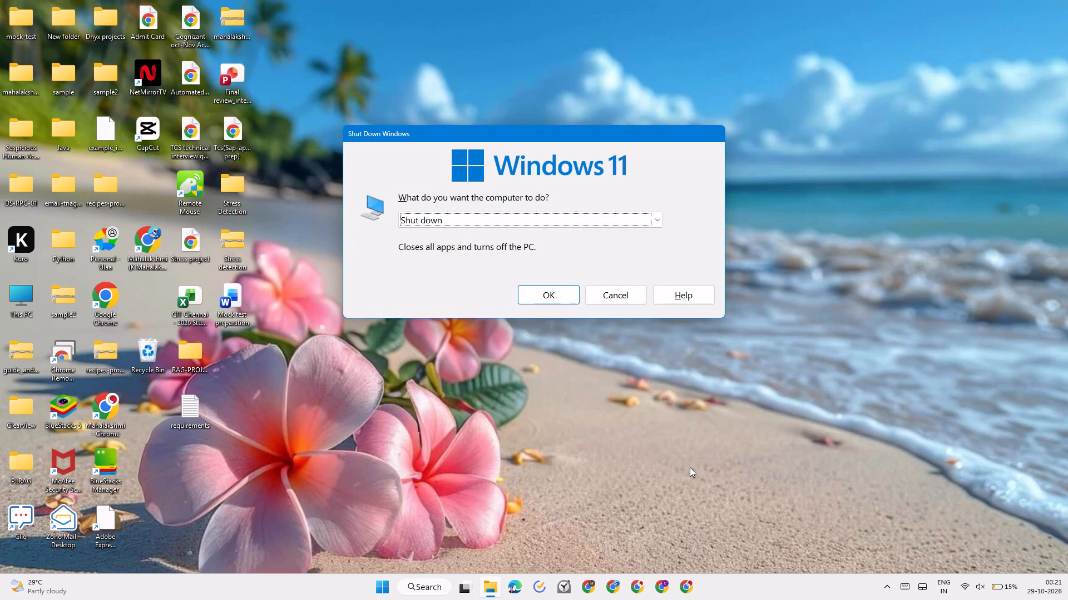
key("Return")
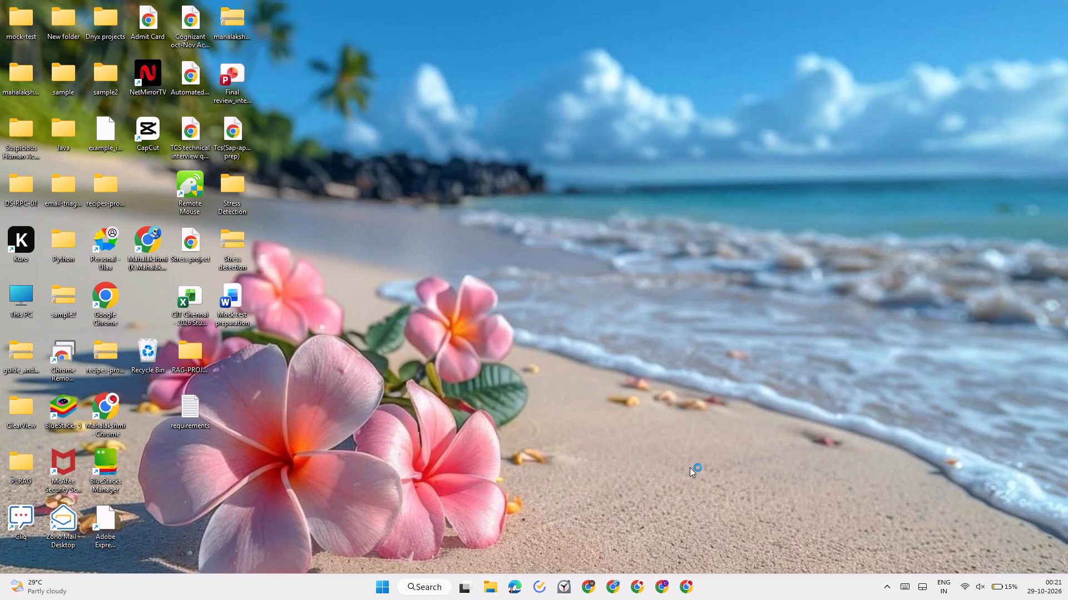